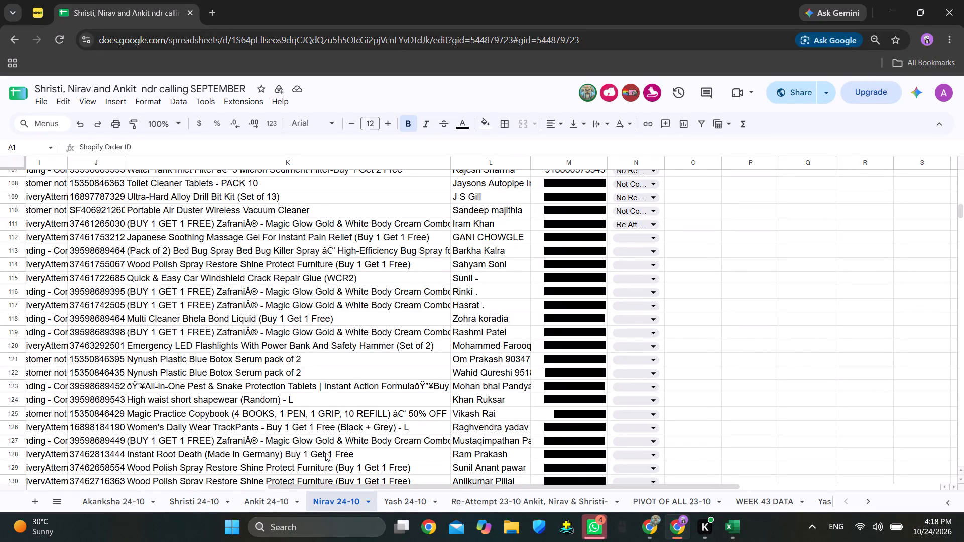
Look over the Re-Attempt 24-10 and Akanksha 24-10 sheets, checking how far the call statuses are filled in.
left_click(112, 506)
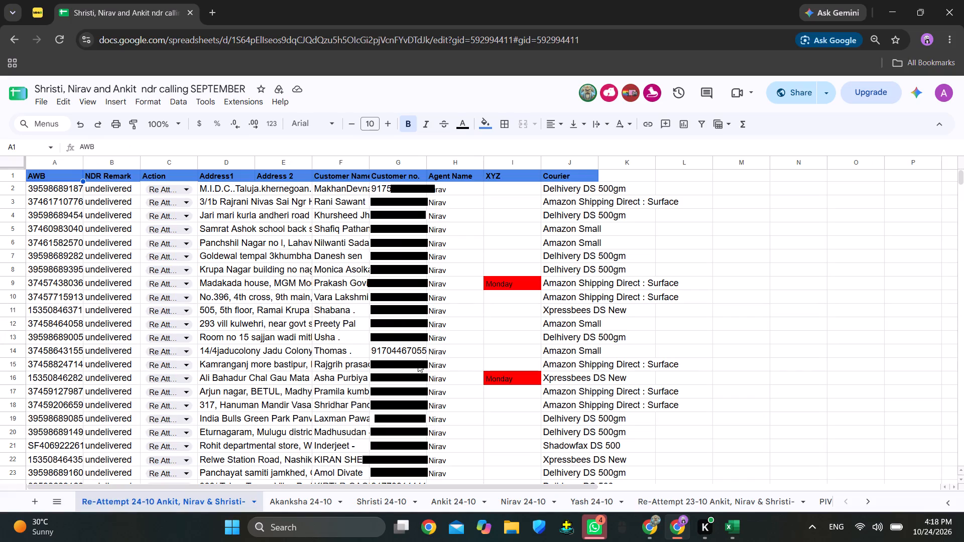
scroll(418, 363, "down", 6)
left_click(295, 499)
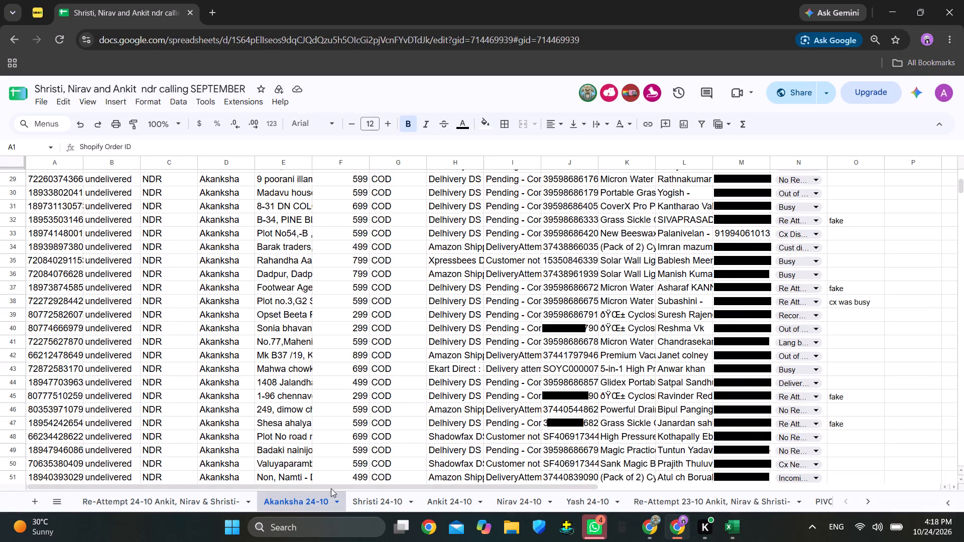
scroll(801, 292, "down", 10)
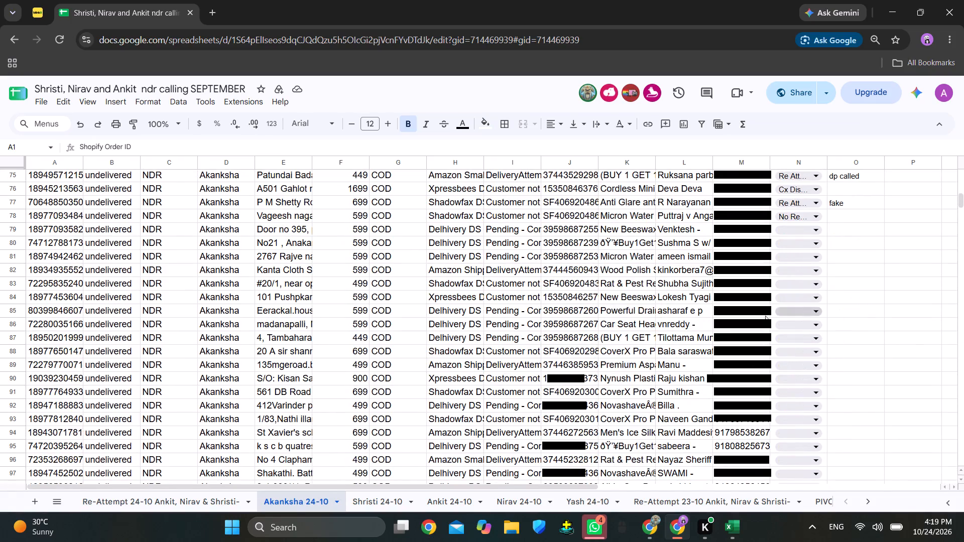
Examine the call status column throughout the Shristi 24-10 sheet for orders without a status.
left_click(373, 502)
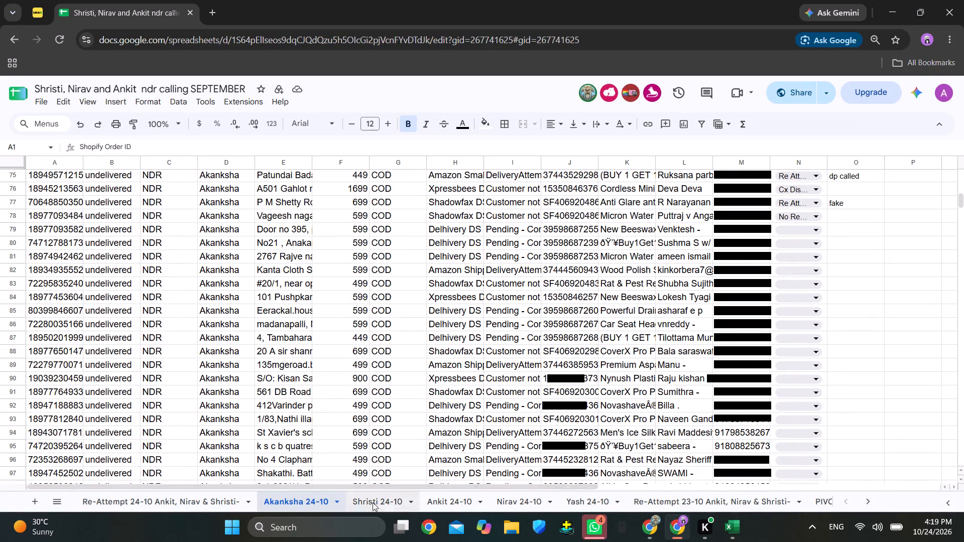
scroll(885, 321, "down", 11)
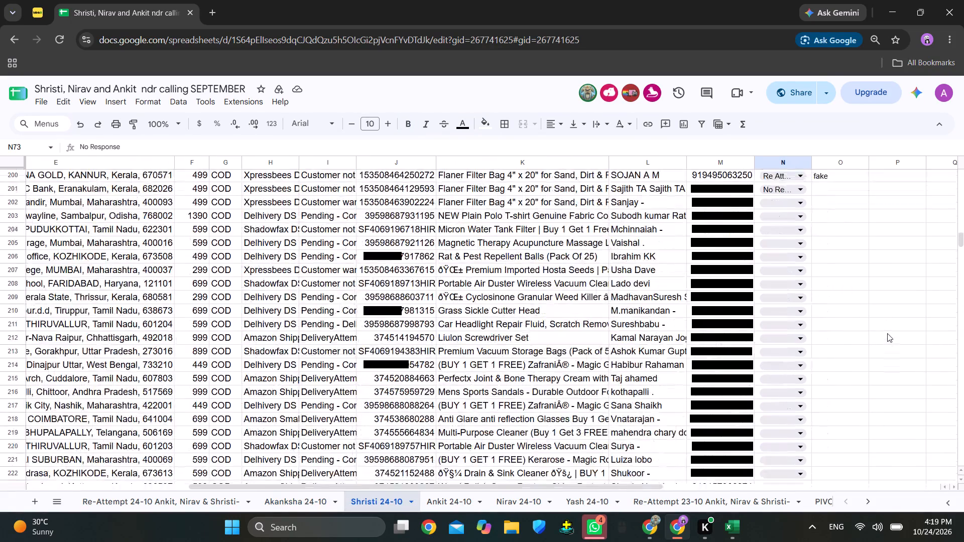
scroll(888, 333, "up", 2)
scroll(888, 333, "down", 1)
scroll(888, 334, "up", 5)
scroll(888, 334, "down", 2)
scroll(888, 334, "up", 1)
scroll(889, 336, "down", 2)
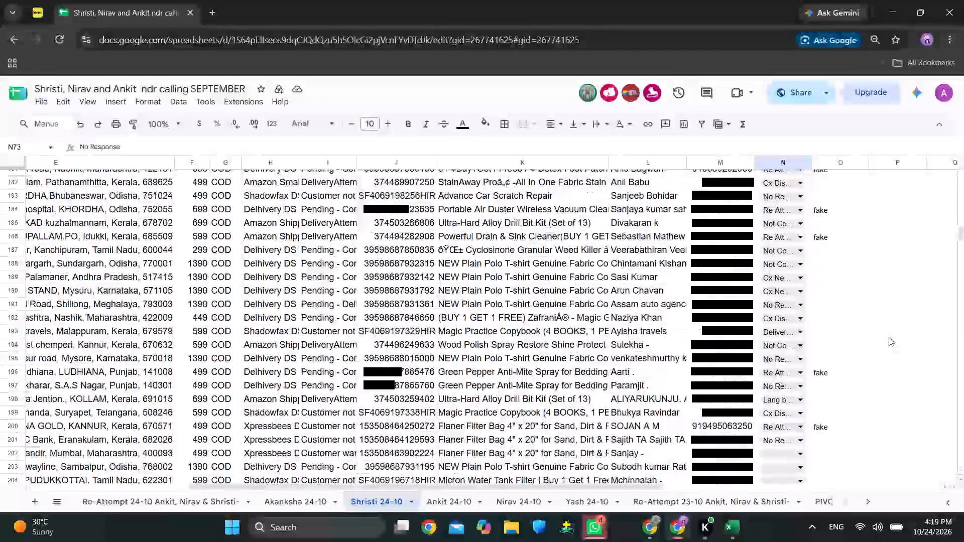
scroll(903, 334, "up", 1)
scroll(904, 334, "down", 1)
scroll(905, 333, "up", 3)
scroll(891, 316, "down", 1)
scroll(891, 316, "up", 8)
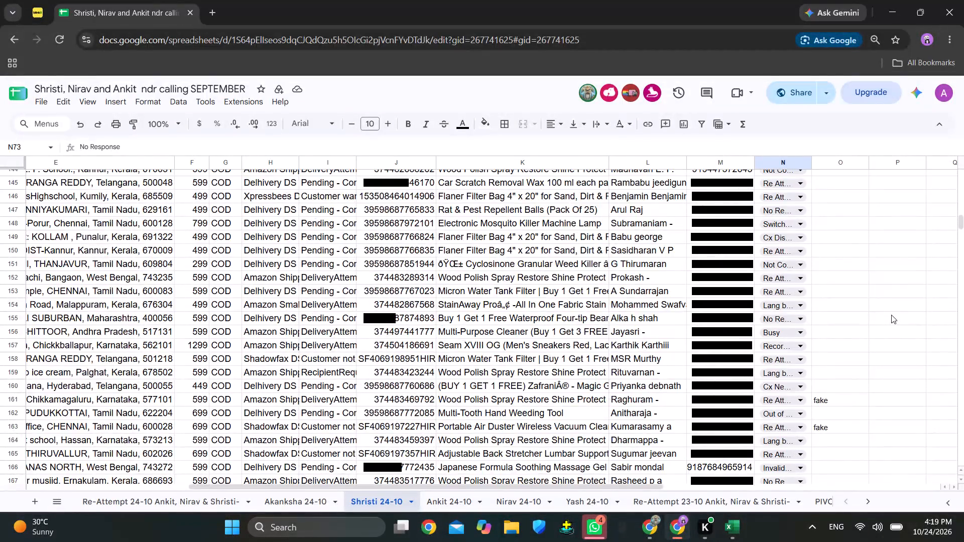
scroll(891, 315, "up", 14)
scroll(892, 315, "down", 1)
scroll(892, 315, "up", 5)
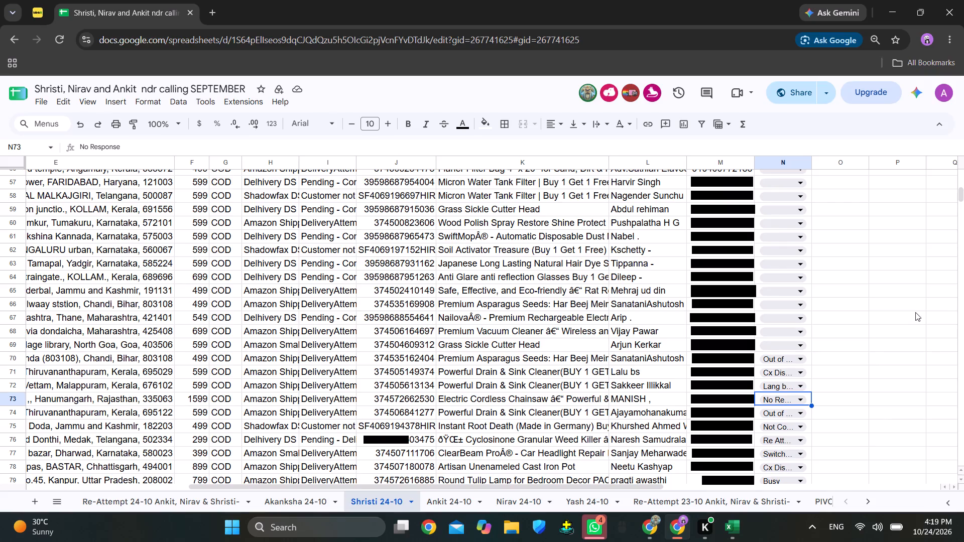
scroll(927, 319, "down", 11)
scroll(928, 323, "up", 1)
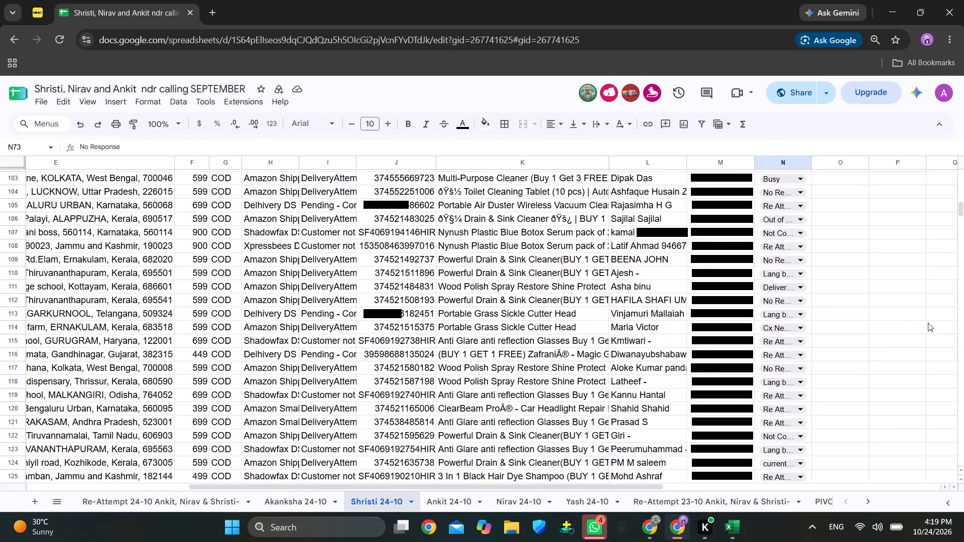
scroll(928, 325, "down", 1)
scroll(928, 325, "up", 1)
scroll(928, 325, "down", 20)
scroll(928, 325, "down", 1)
scroll(928, 326, "up", 1)
scroll(928, 326, "down", 8)
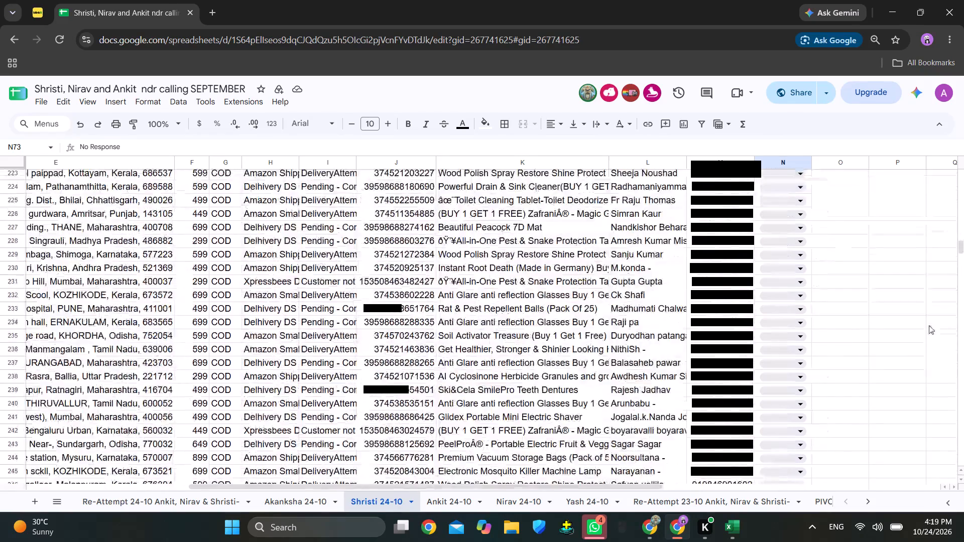
scroll(929, 325, "down", 11)
scroll(928, 328, "up", 1)
scroll(934, 347, "down", 4)
left_click(912, 444)
scroll(897, 302, "up", 2)
scroll(889, 295, "down", 1)
scroll(888, 294, "up", 2)
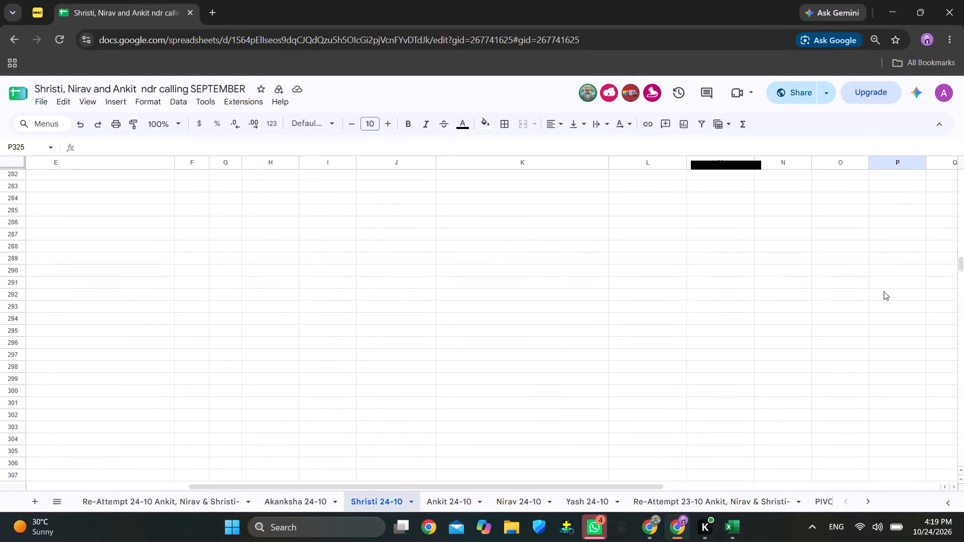
scroll(884, 291, "up", 11)
scroll(881, 287, "down", 1)
scroll(881, 287, "up", 20)
scroll(881, 287, "up", 5)
scroll(887, 280, "down", 1)
scroll(887, 280, "up", 8)
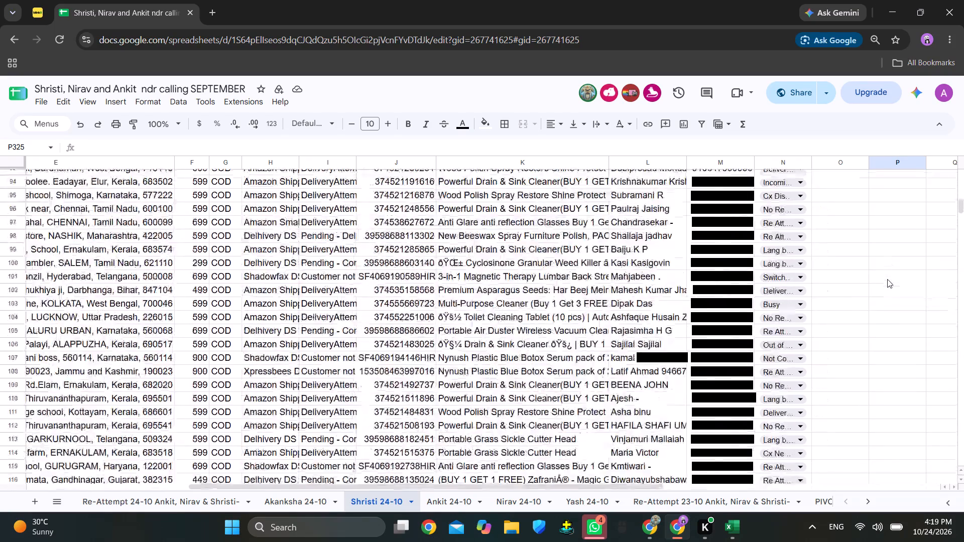
scroll(887, 279, "up", 12)
scroll(889, 279, "down", 4)
scroll(890, 278, "up", 13)
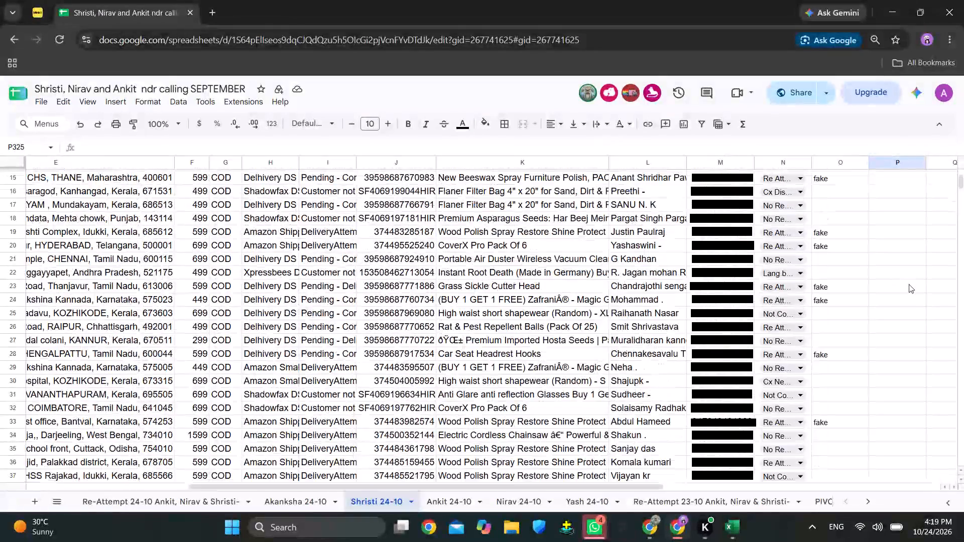
scroll(909, 285, "down", 10)
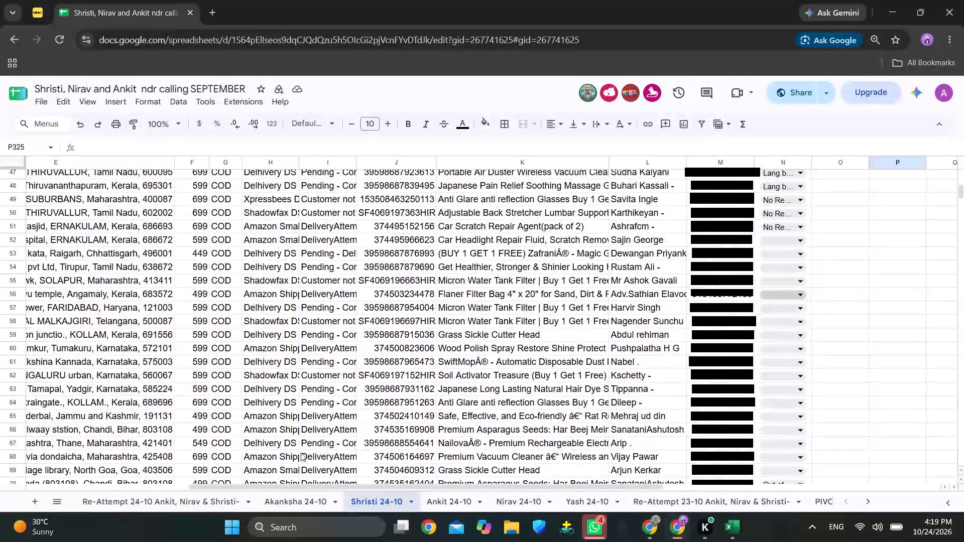
Check the call status columns of the Nirav 24-10 and Yash 24-10 sheets for orders without a status.
left_click(522, 502)
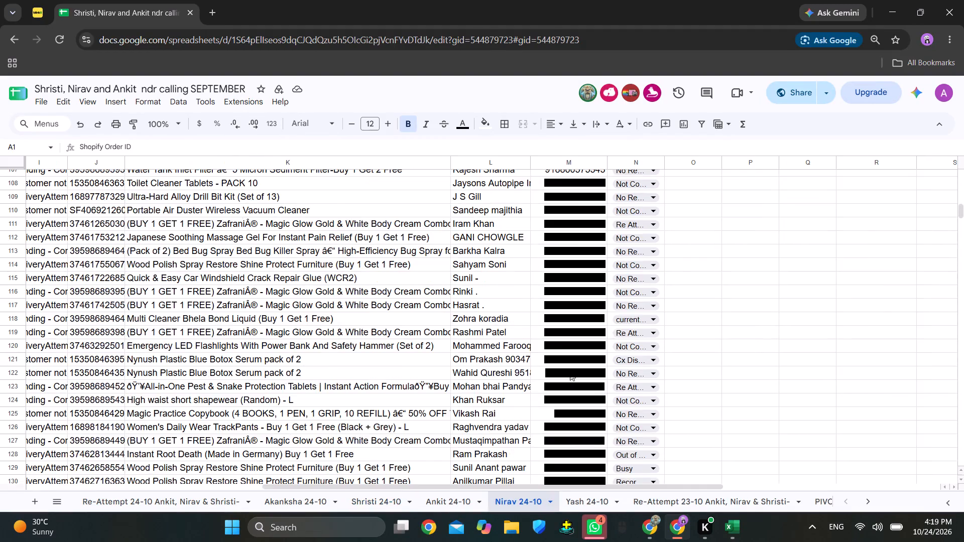
scroll(660, 309, "down", 9)
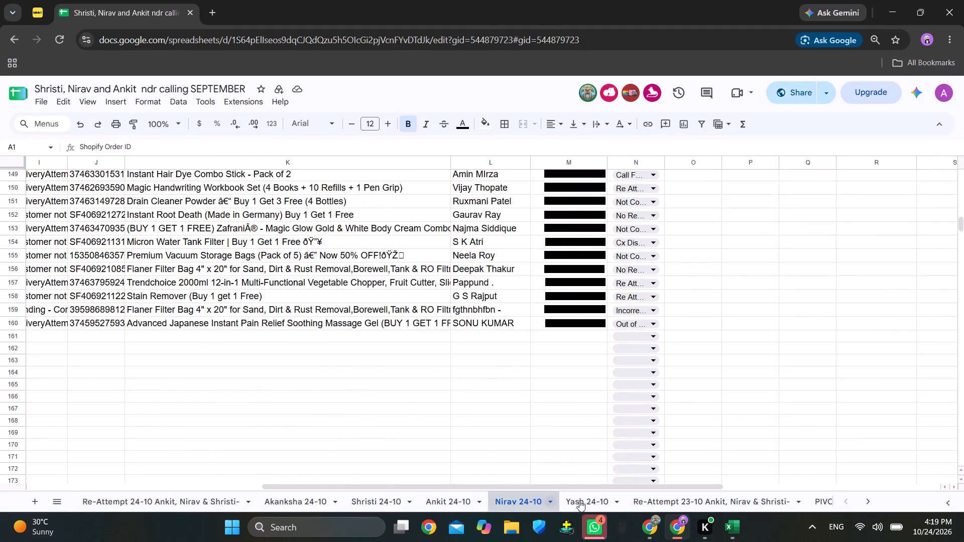
left_click(581, 500)
scroll(948, 297, "down", 5)
scroll(833, 321, "down", 11)
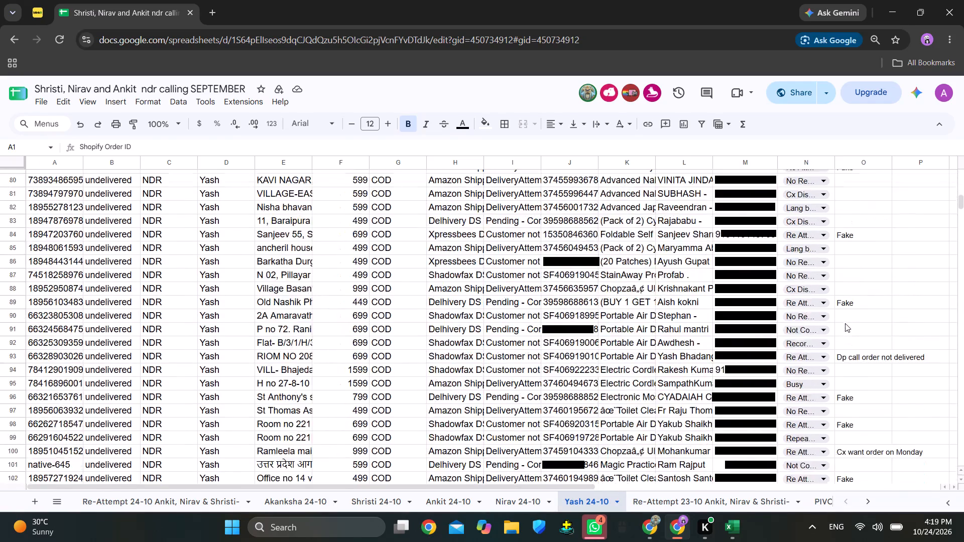
scroll(845, 323, "down", 8)
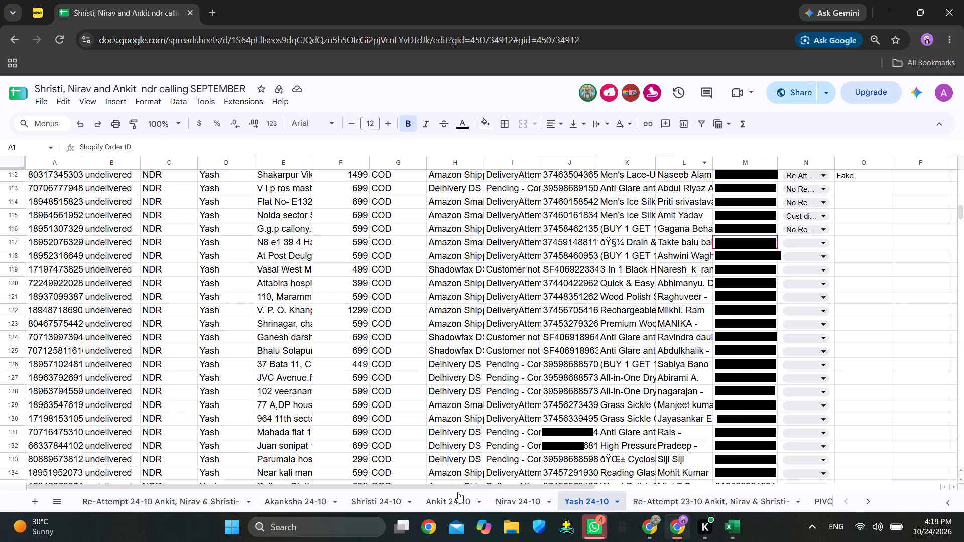
Examine the Ankit 24-10 sheet's call status column for blank rows, checking the customer number in row 53.
left_click(446, 503)
scroll(732, 236, "down", 3)
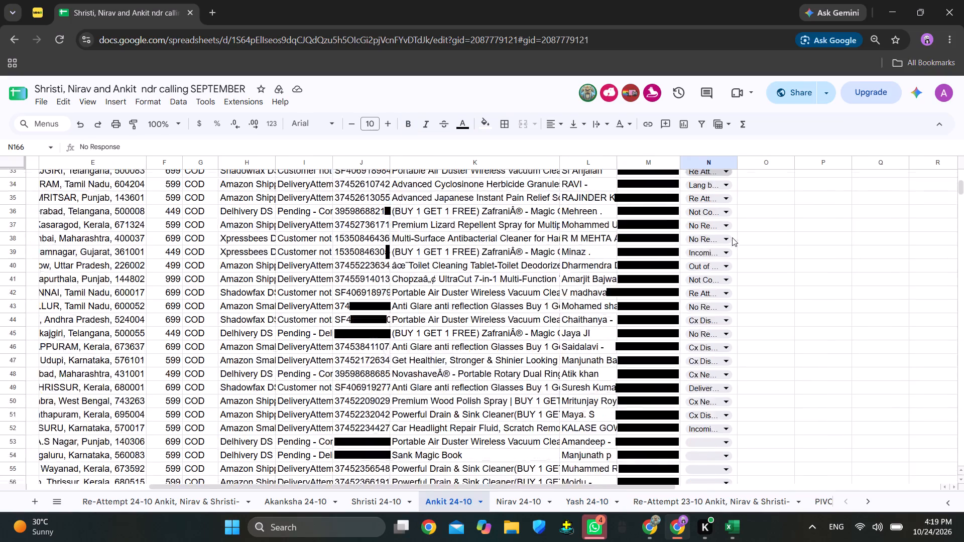
scroll(732, 237, "down", 3)
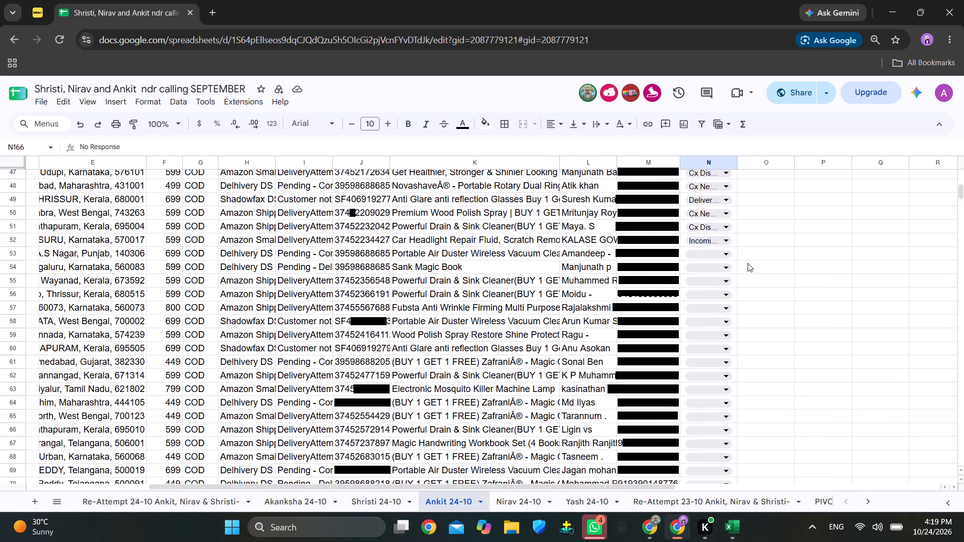
scroll(757, 269, "down", 2)
scroll(760, 270, "up", 3)
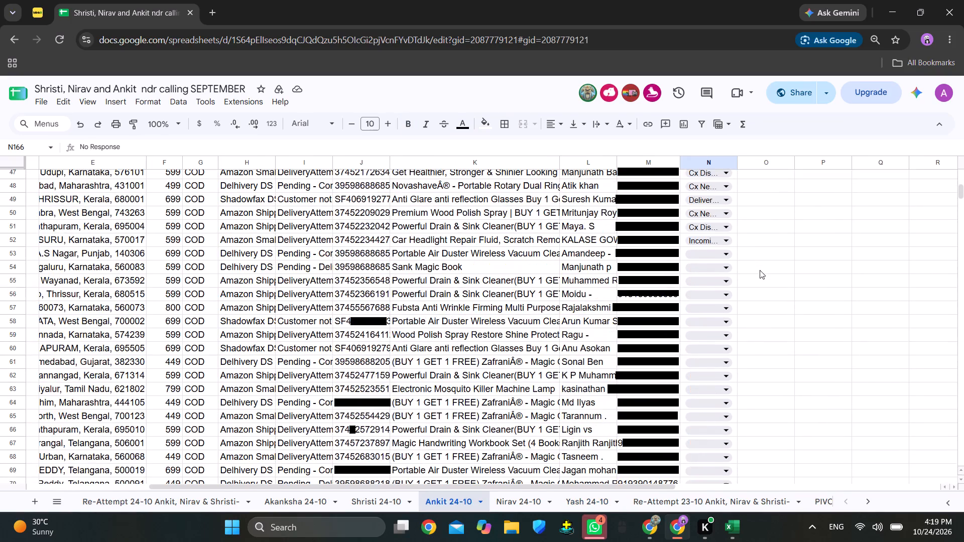
scroll(762, 272, "down", 1)
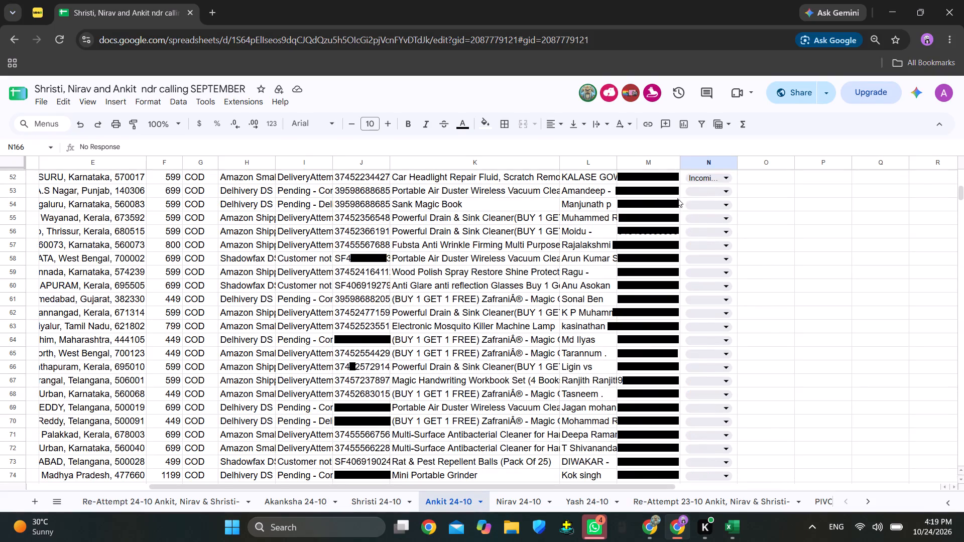
left_click(660, 193)
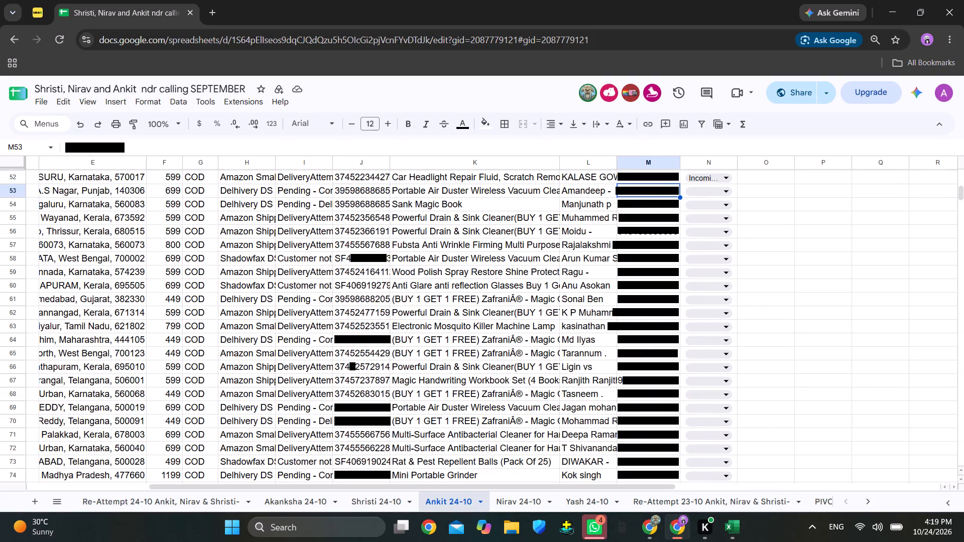
scroll(814, 266, "down", 11)
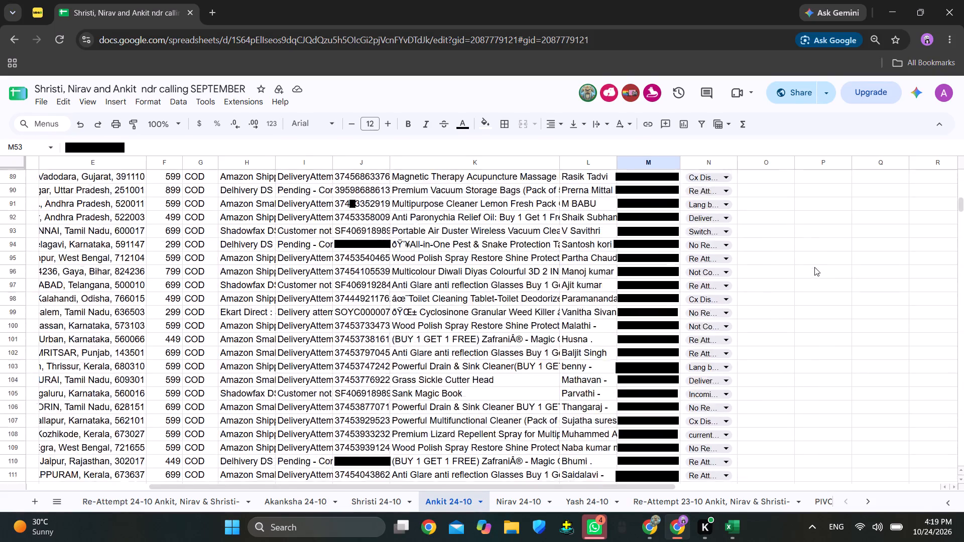
scroll(814, 267, "down", 14)
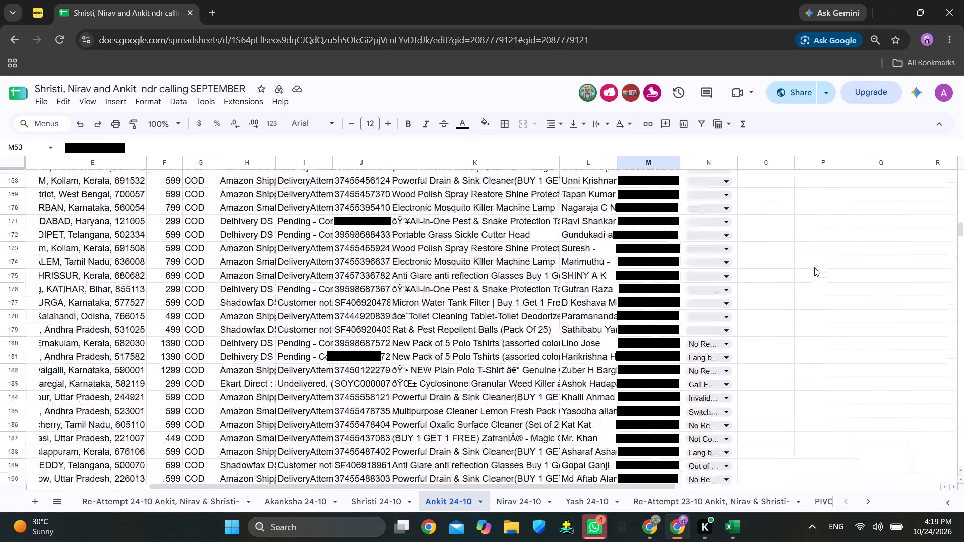
scroll(815, 268, "down", 6)
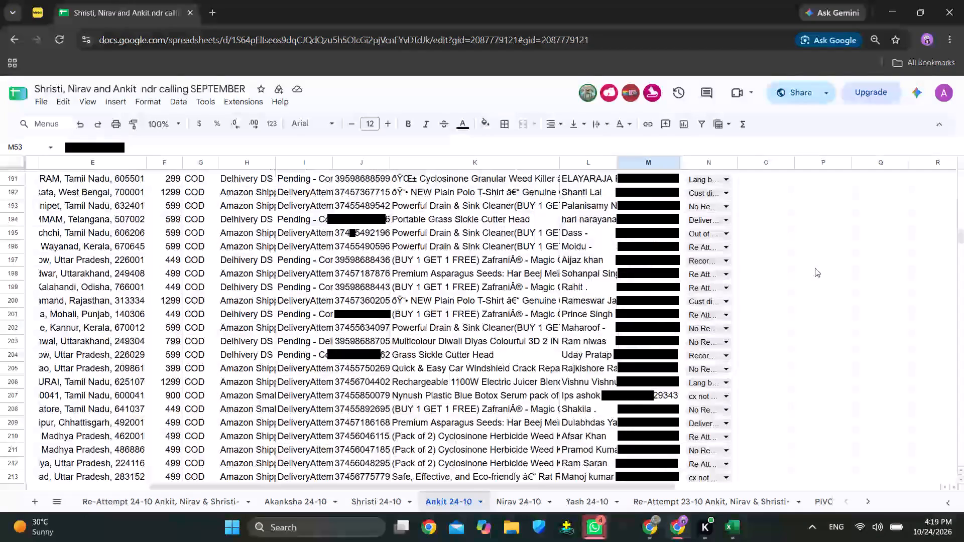
scroll(815, 268, "up", 9)
scroll(815, 268, "down", 2)
scroll(815, 268, "up", 16)
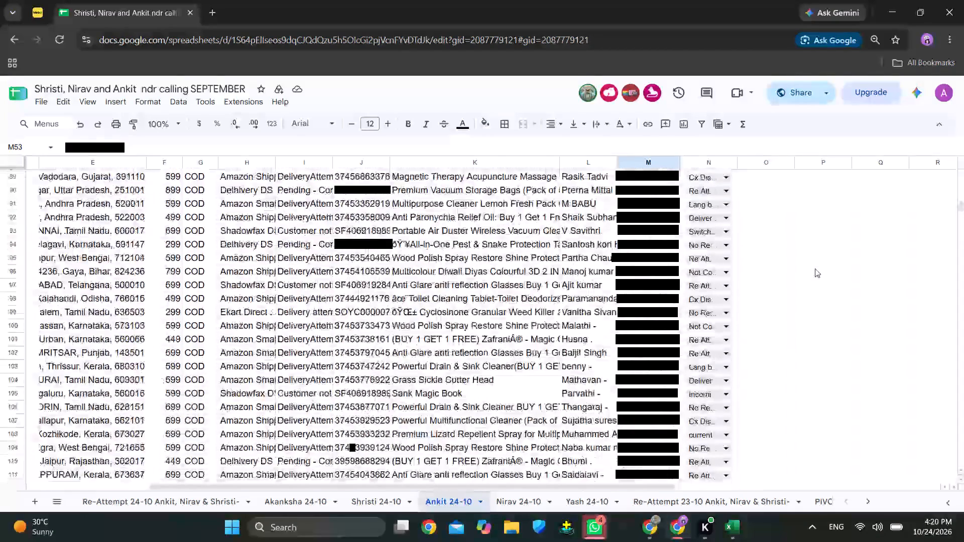
scroll(815, 268, "up", 8)
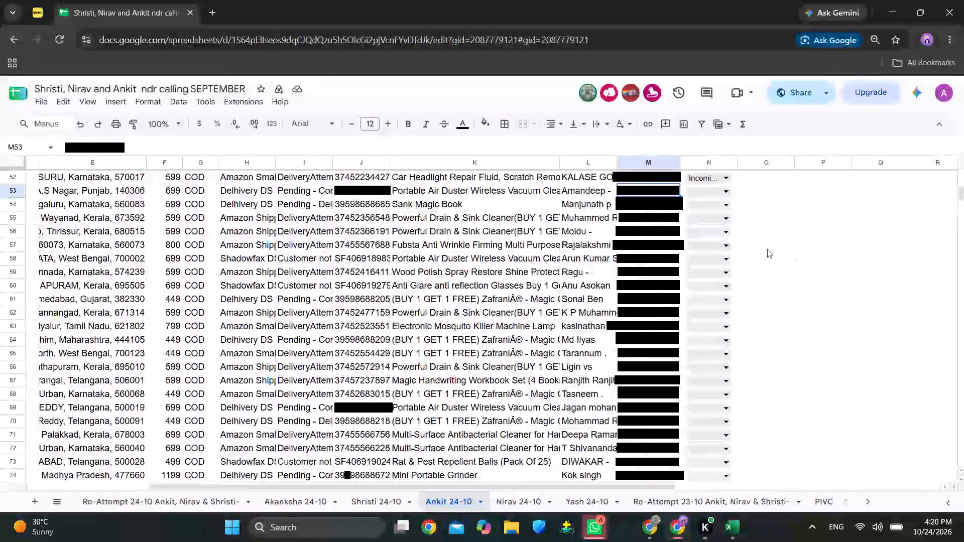
Set the call status of the order in row 53 of the Ankit 24-10 sheet to Re Attempt.
left_click(594, 190)
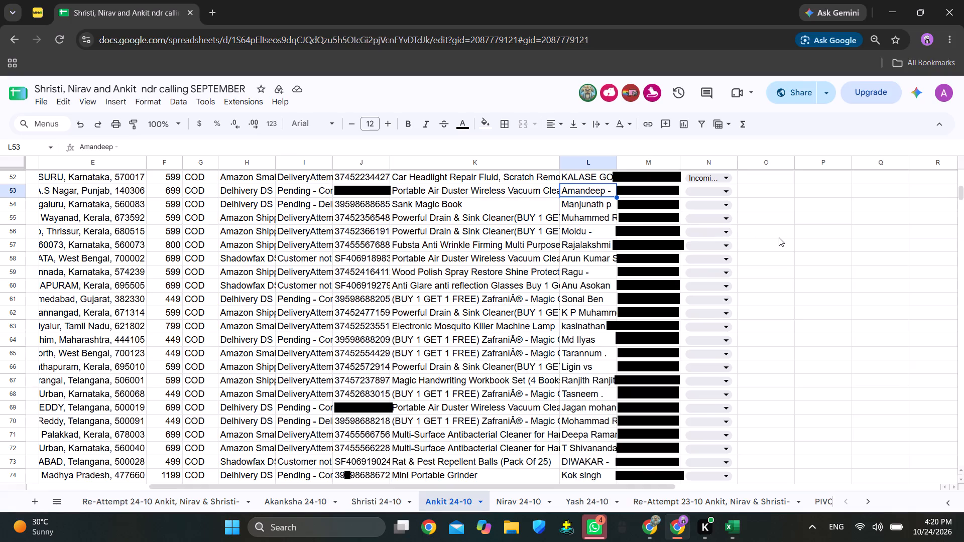
scroll(839, 253, "up", 1)
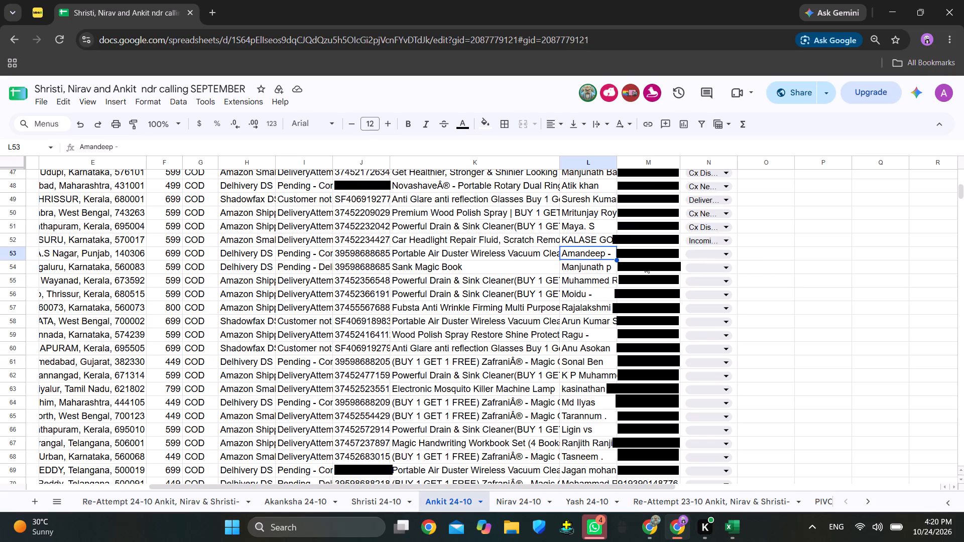
left_click(719, 256)
left_click(713, 269)
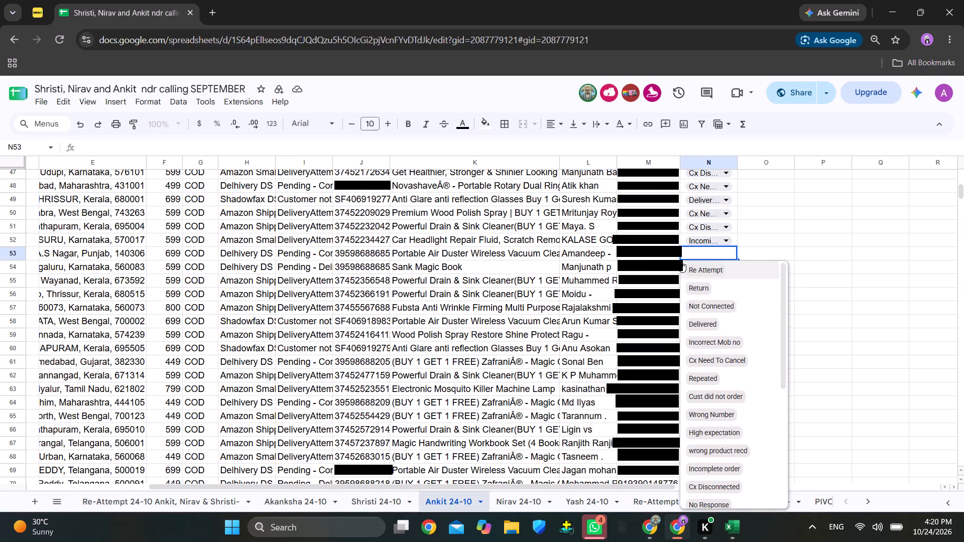
Check the customer number and customer name of the order in row 54.
left_click(637, 273)
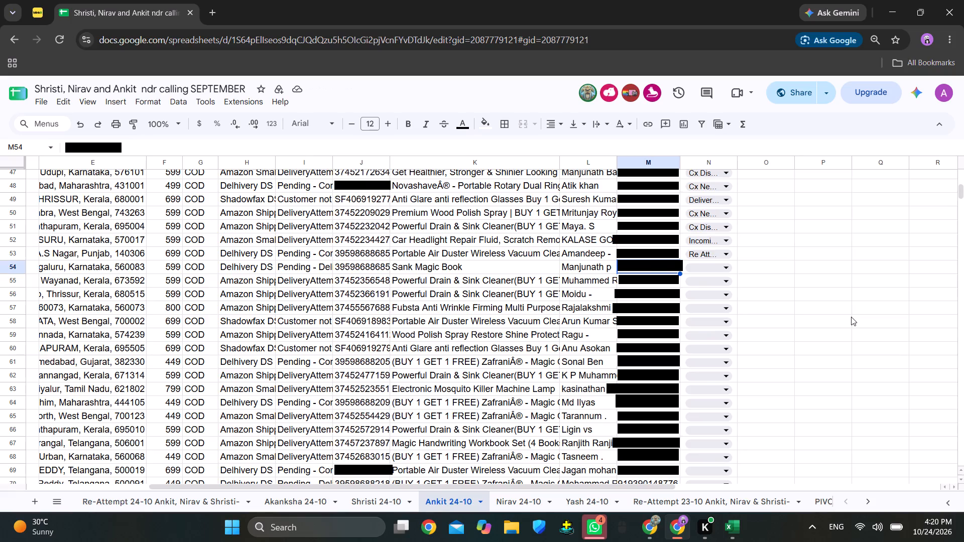
left_click(601, 268)
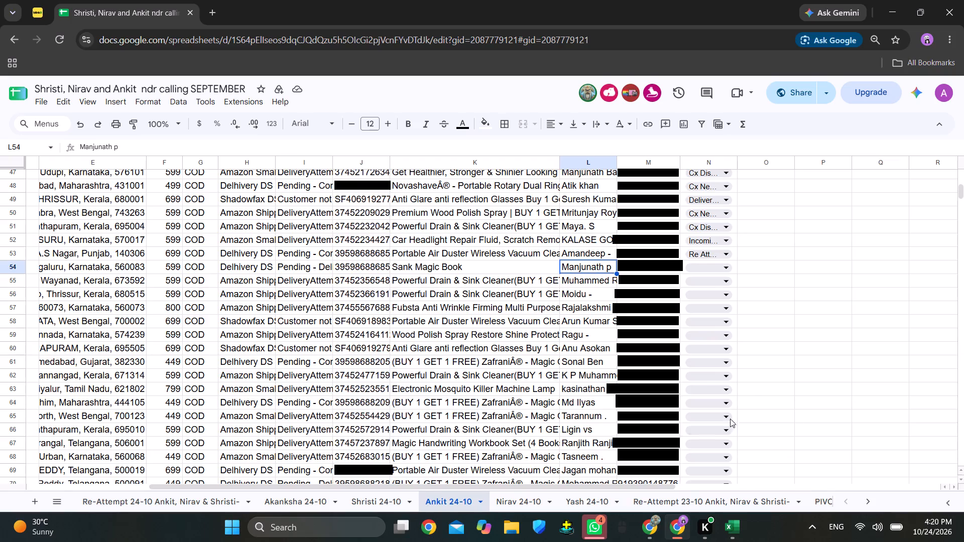
Switch to the other Chrome window and view the Honeygain dashboard.
left_click(649, 528)
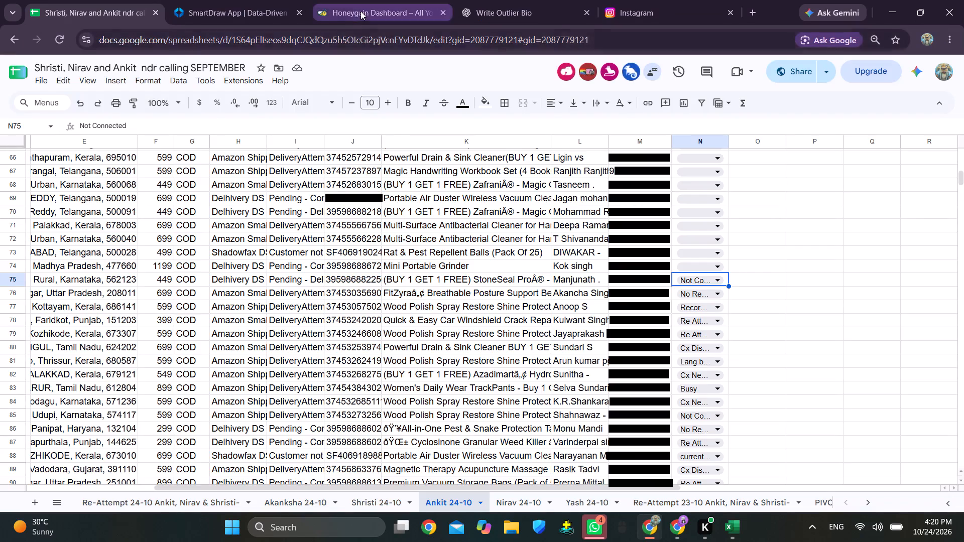
left_click(360, 11)
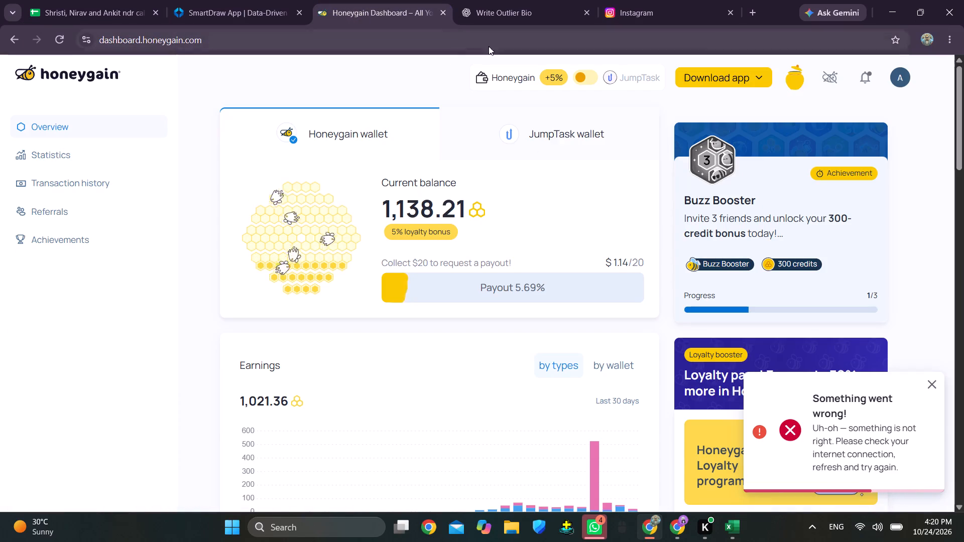
Back in the NDR calling spreadsheet, check the product name in row 54 and set that order's call status to No Response.
left_click(682, 531)
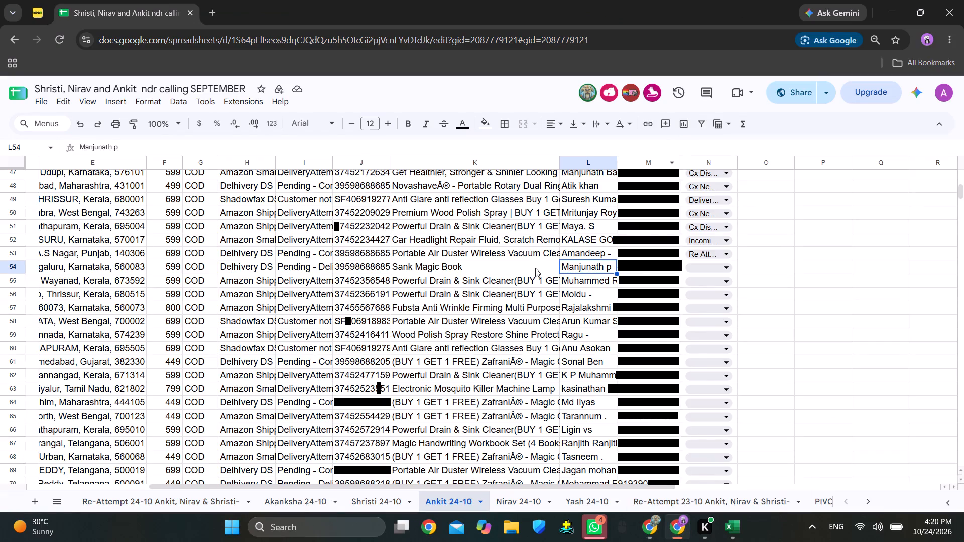
double_click(535, 268)
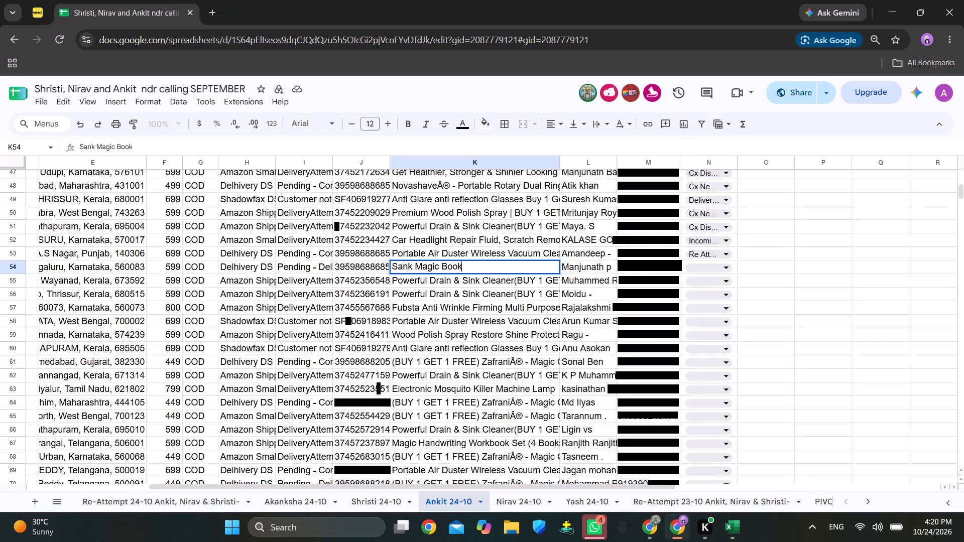
left_click_drag(471, 266, 395, 270)
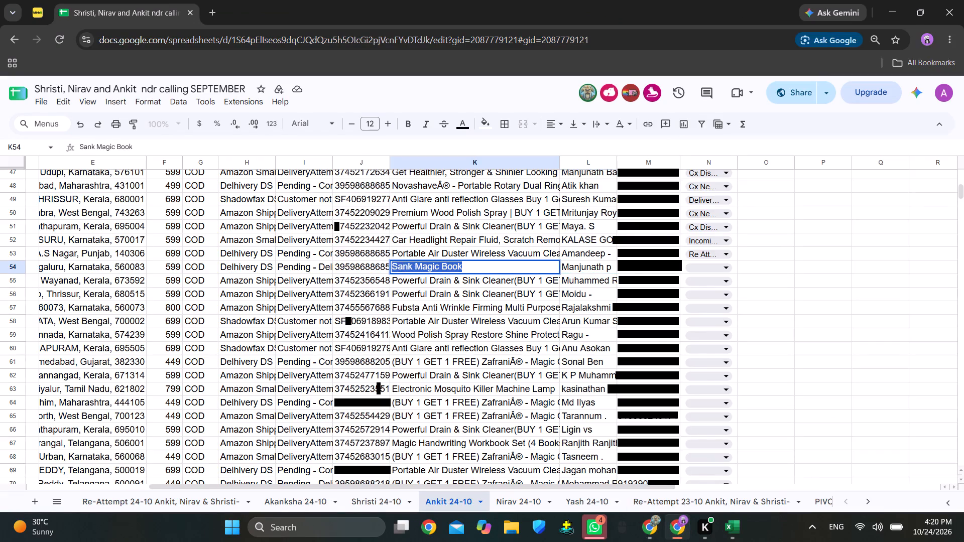
left_click_drag(395, 270, 446, 263)
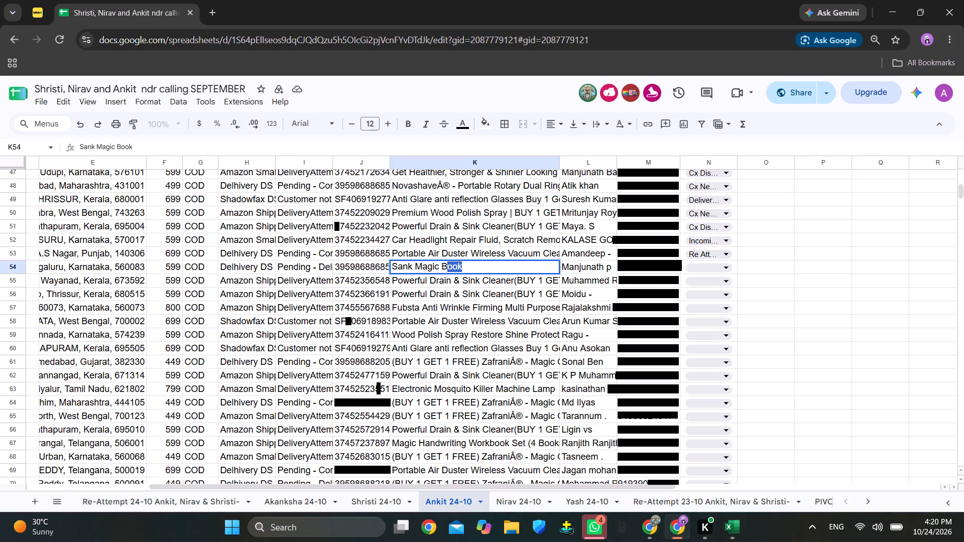
left_click_drag(446, 263, 455, 263)
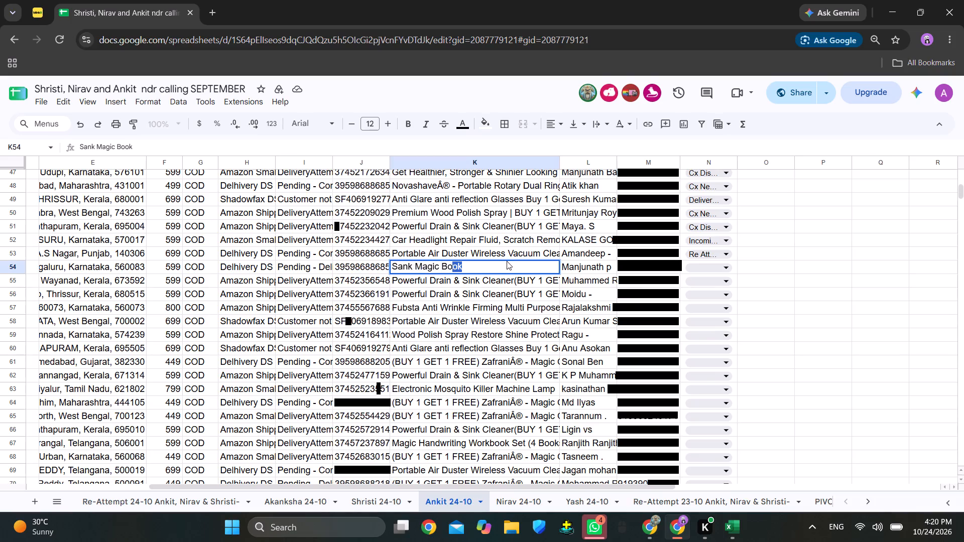
left_click(507, 262)
left_click(695, 272)
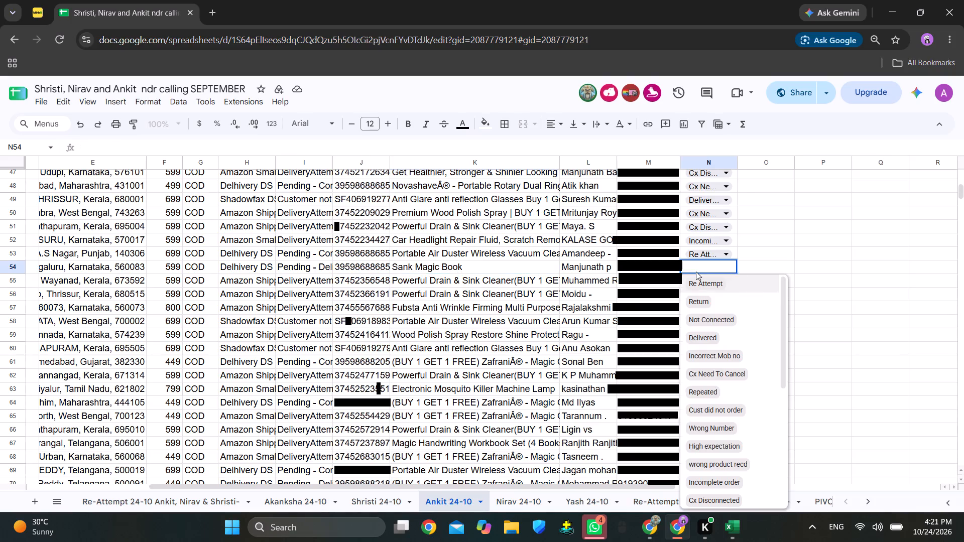
scroll(726, 460, "down", 1)
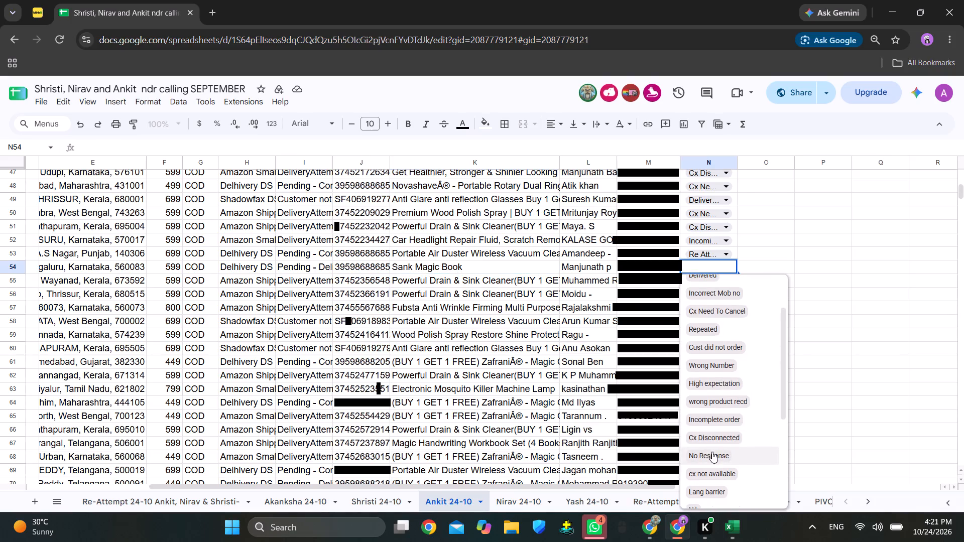
left_click(712, 452)
Check the customer number and name in row 55 and set that order's call status to Cx Disconnected.
left_click(658, 278)
scroll(673, 277, "down", 1)
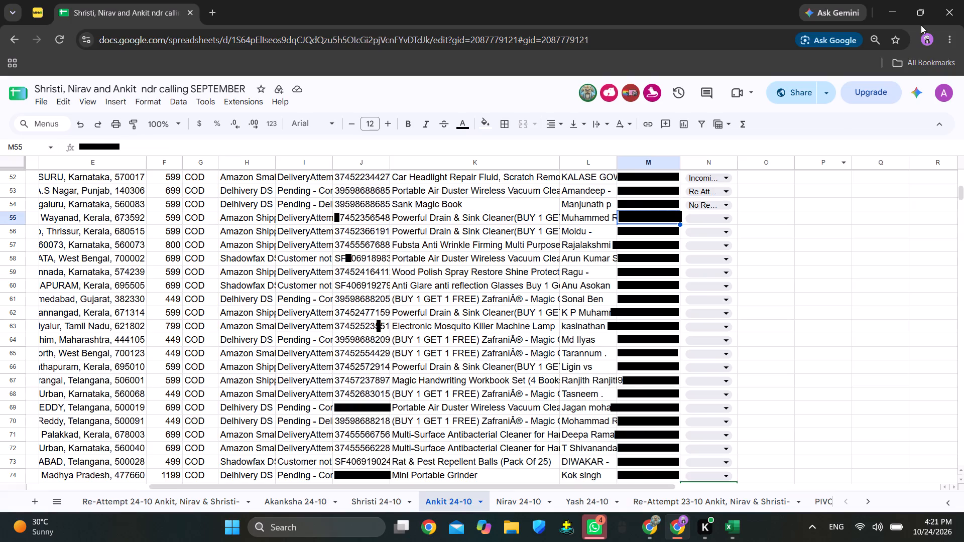
left_click(589, 215)
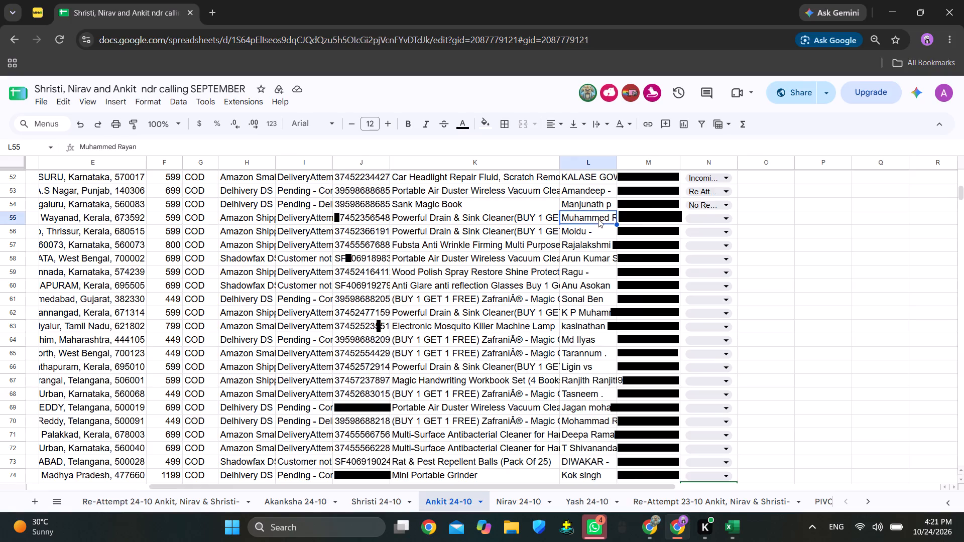
left_click(707, 220)
left_click(724, 450)
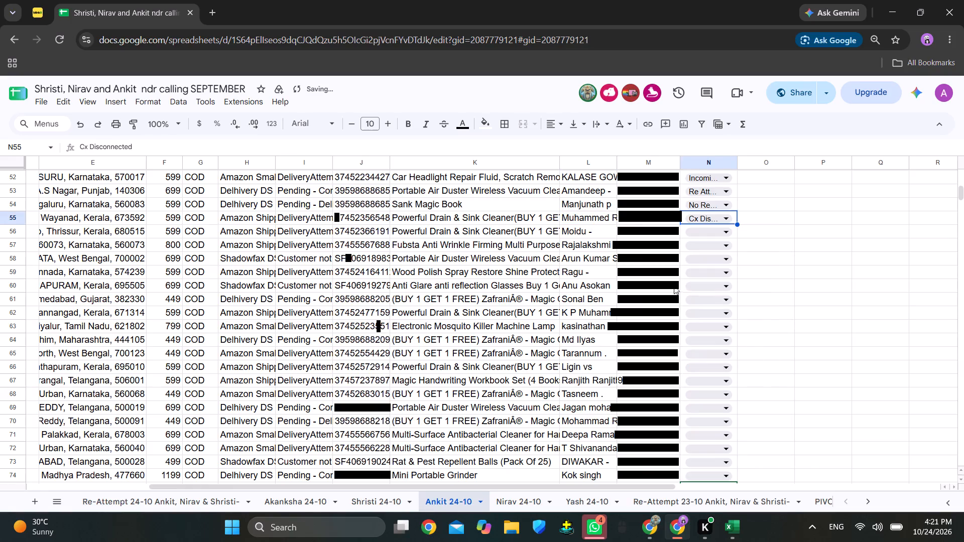
Check the customer, product and tracking details in row 56 of the Ankit 24-10 sheet and set its call status to Lang barrier.
left_click(653, 232)
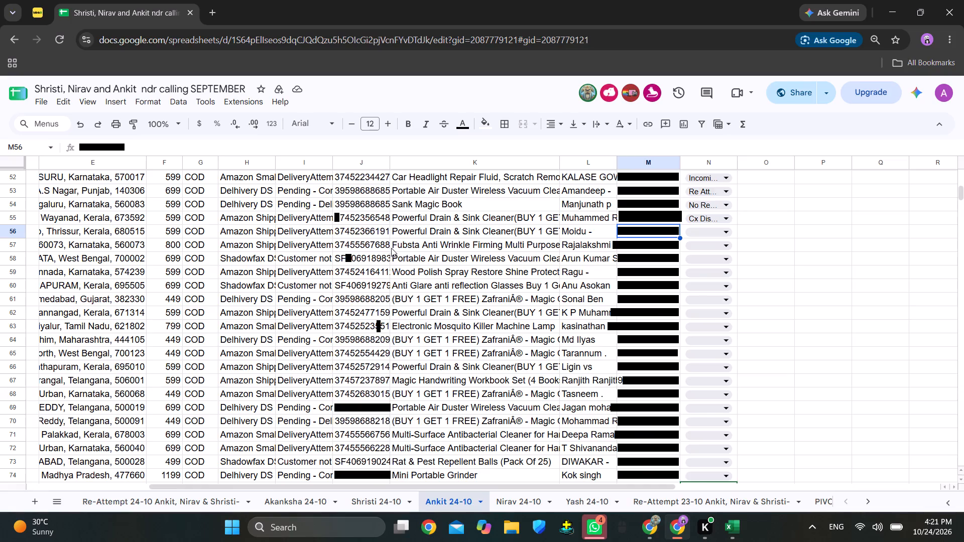
left_click(584, 230)
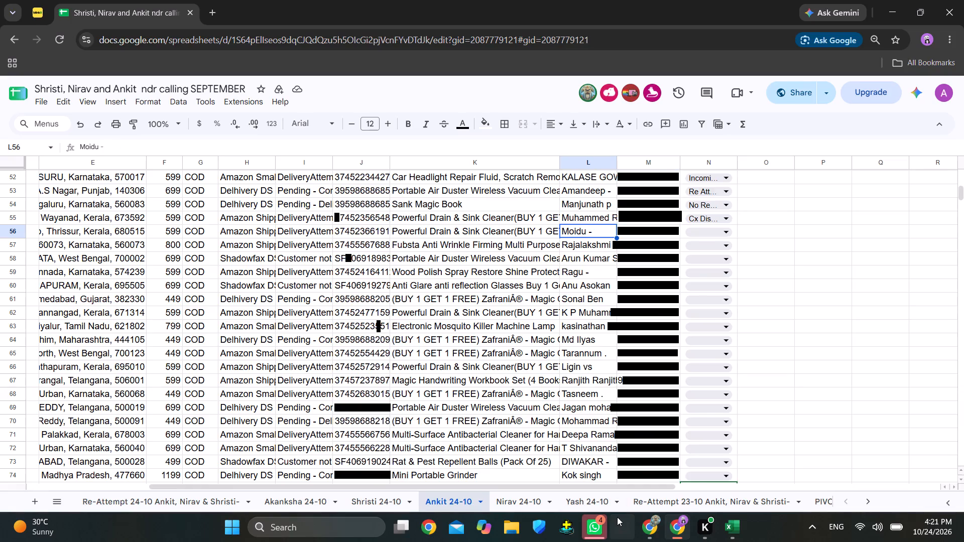
left_click(599, 497)
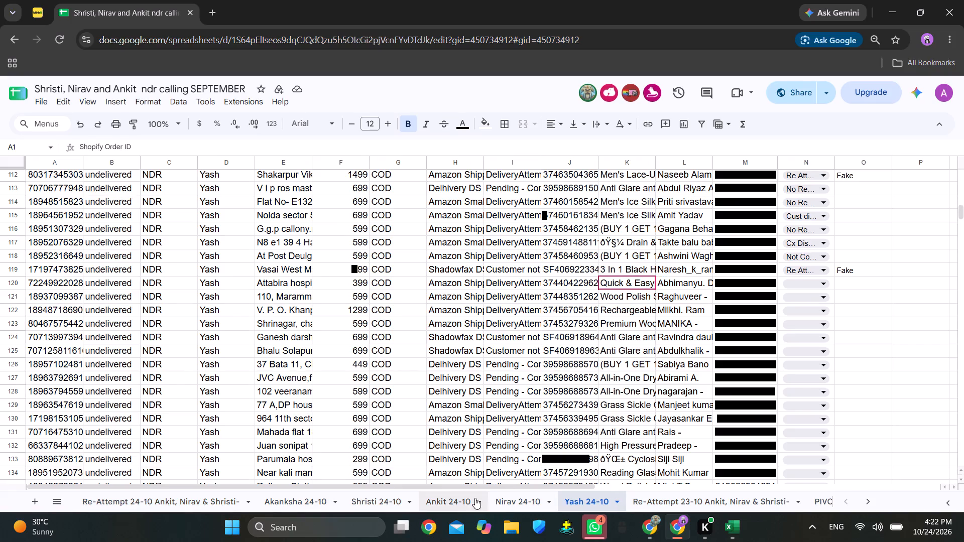
left_click(441, 500)
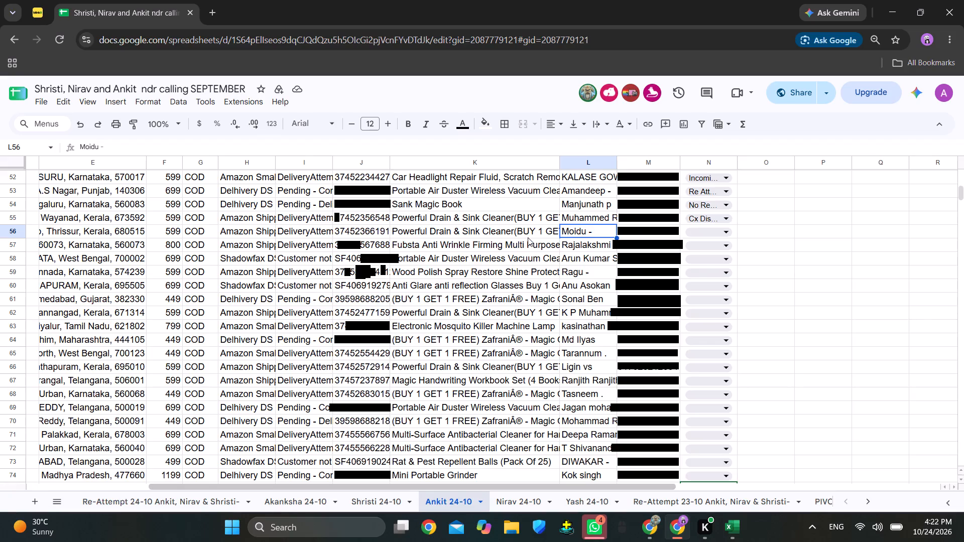
double_click(523, 231)
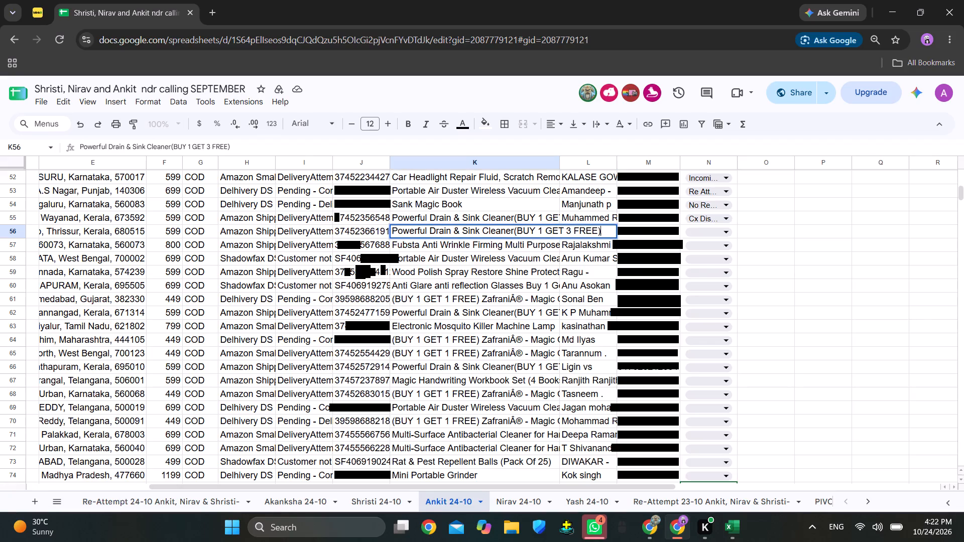
left_click_drag(612, 229, 511, 240)
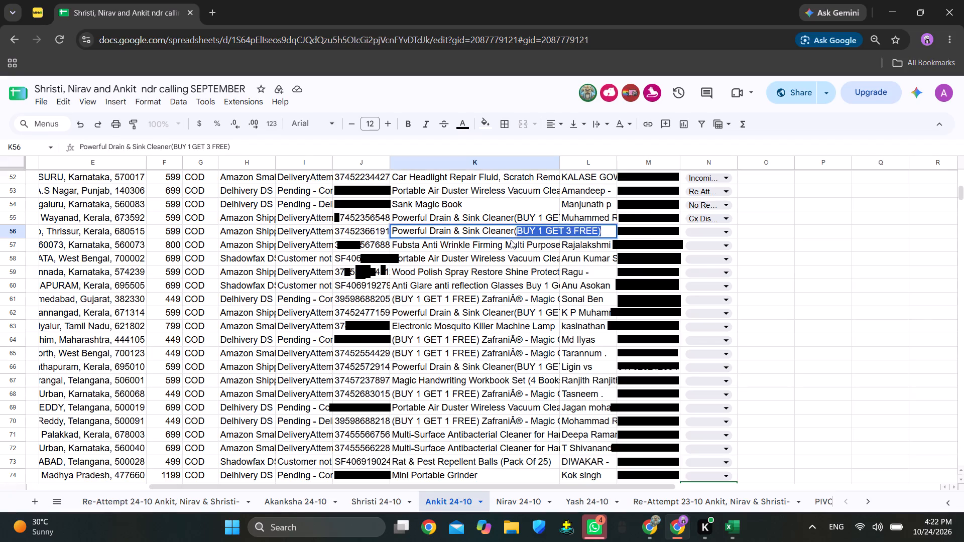
left_click_drag(511, 240, 396, 235)
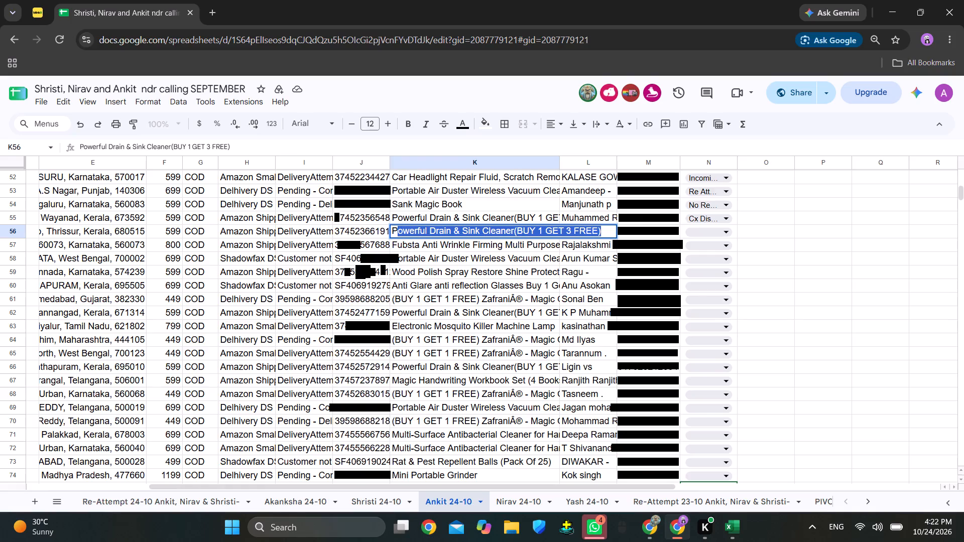
left_click_drag(396, 235, 393, 236)
left_click(371, 230)
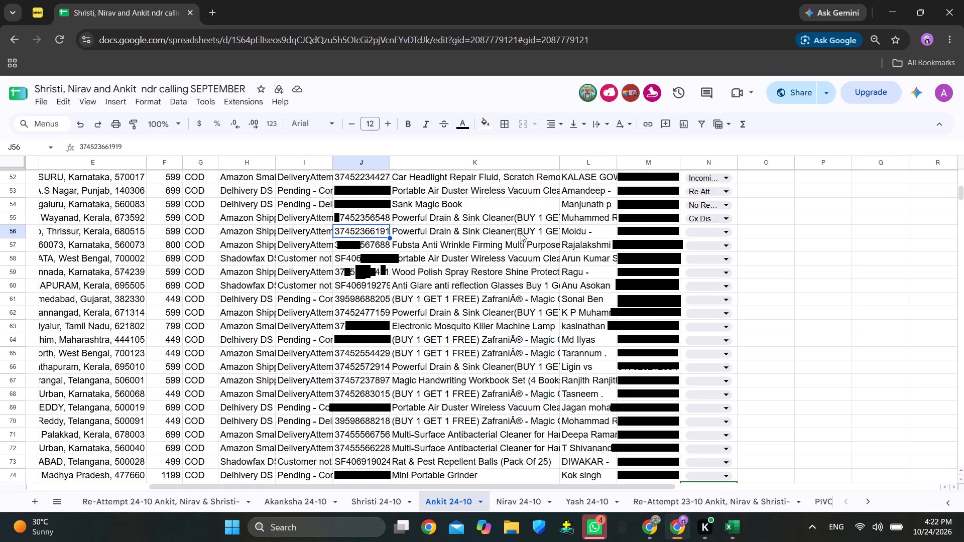
left_click(705, 228)
scroll(727, 368, "down", 1)
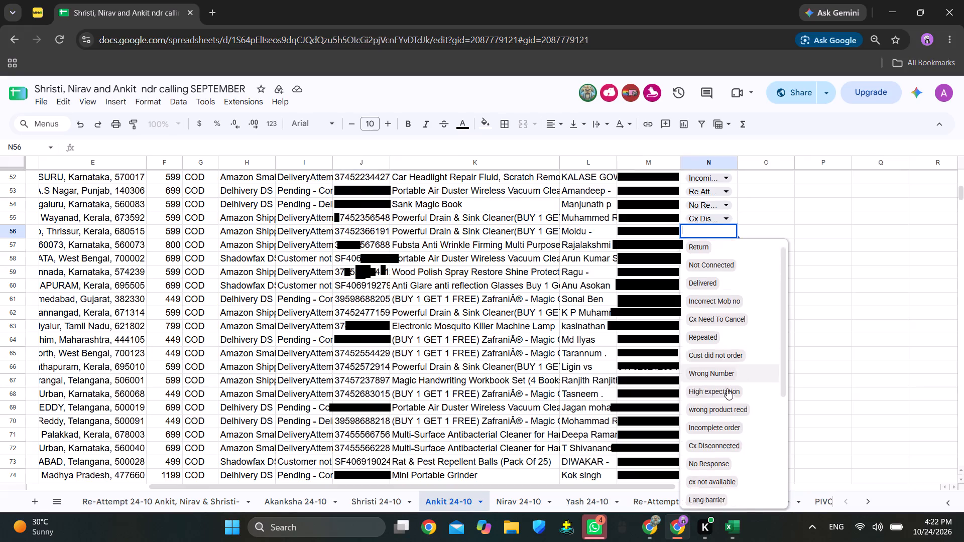
scroll(733, 416, "down", 1)
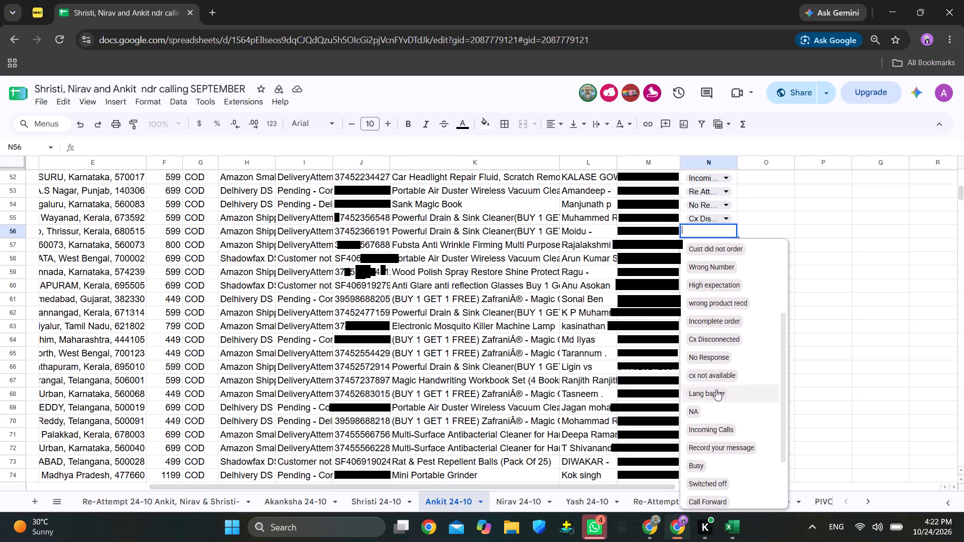
left_click(713, 387)
Check the customer number, name and product details in row 57 and set that order's call status to Not Connected.
left_click(645, 241)
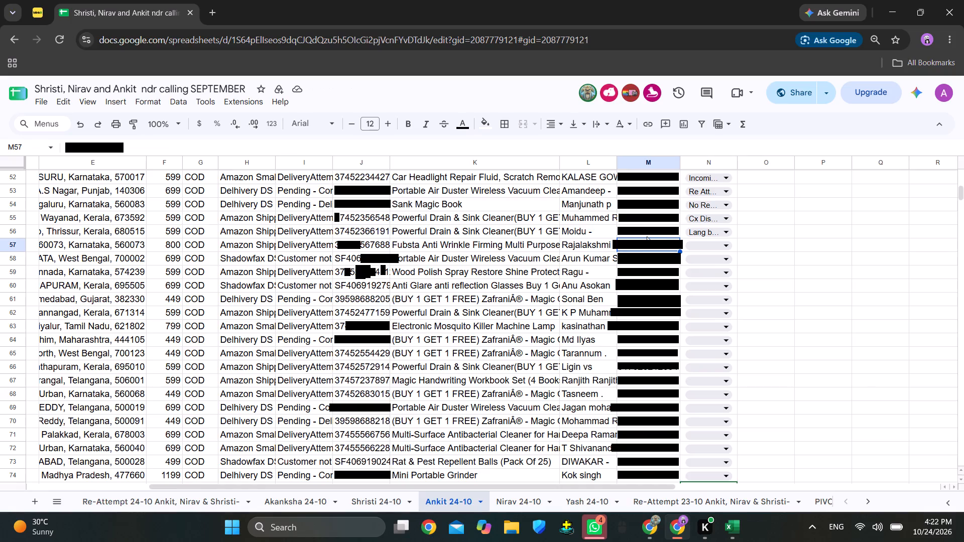
left_click(601, 242)
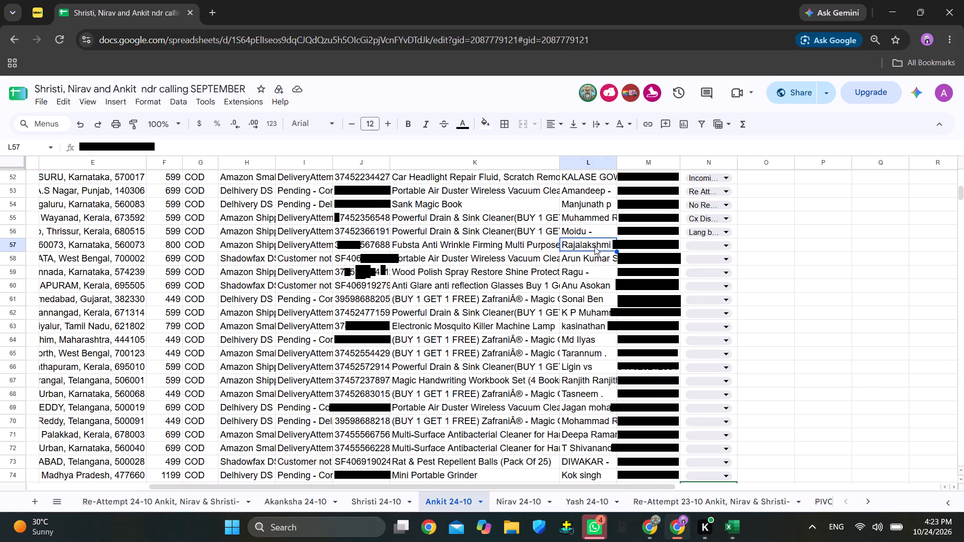
double_click(539, 244)
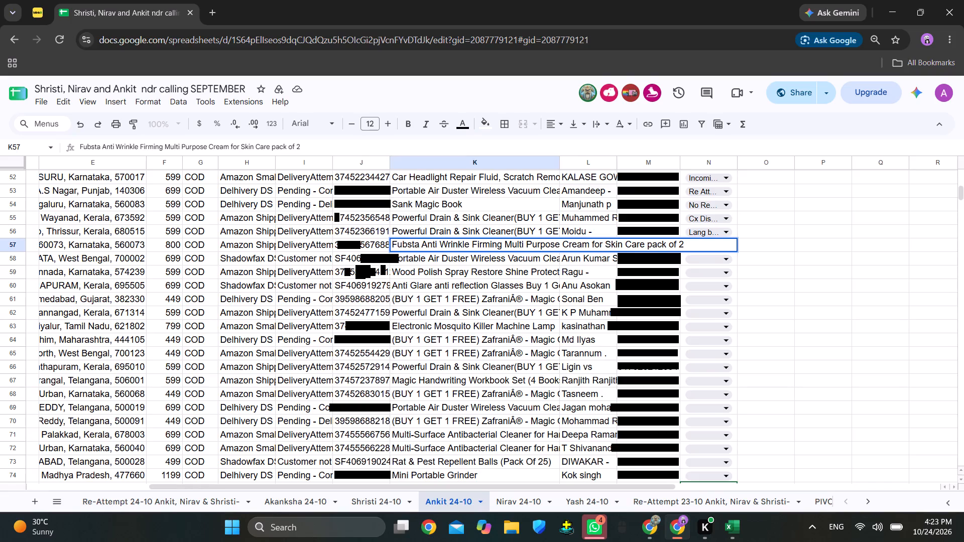
left_click_drag(692, 242, 658, 247)
left_click_drag(658, 247, 492, 252)
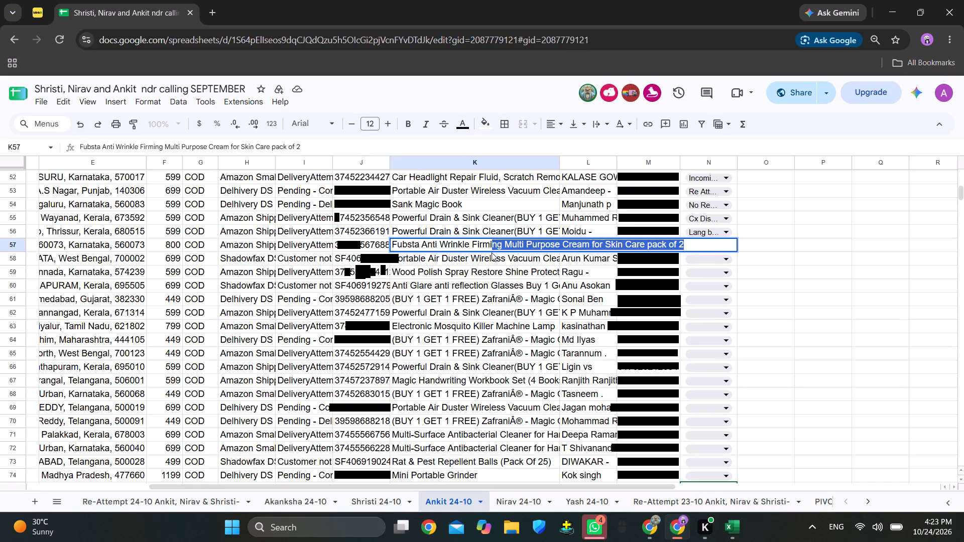
left_click_drag(492, 252, 463, 253)
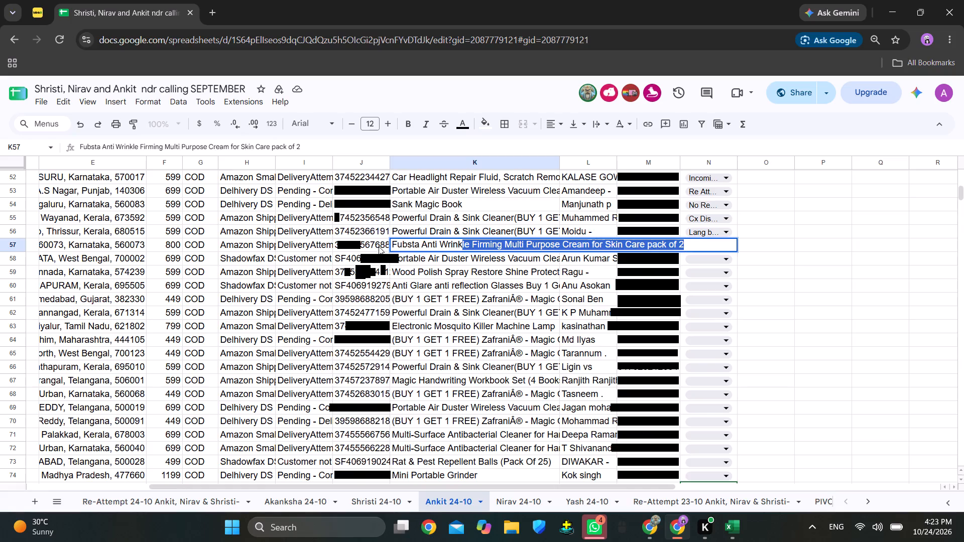
left_click(379, 245)
scroll(532, 265, "up", 1)
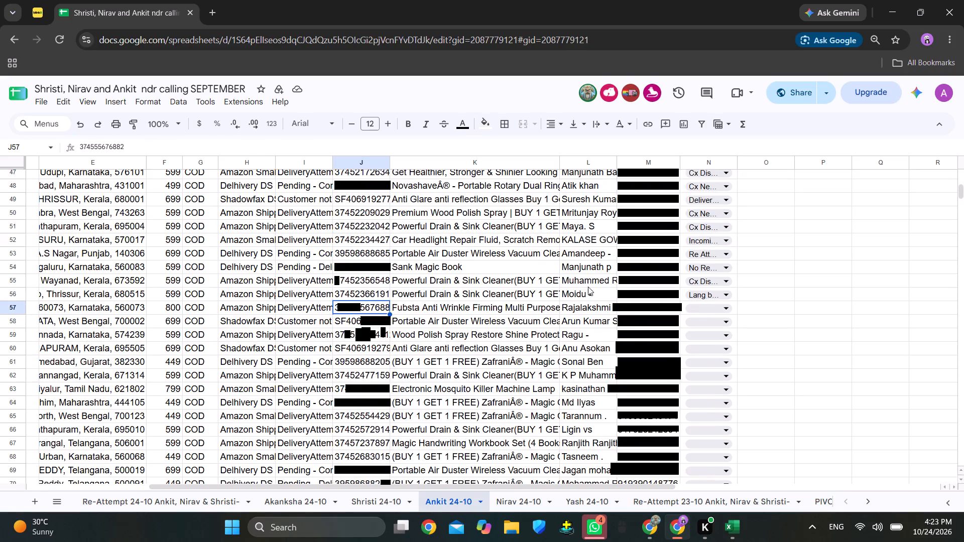
left_click(712, 308)
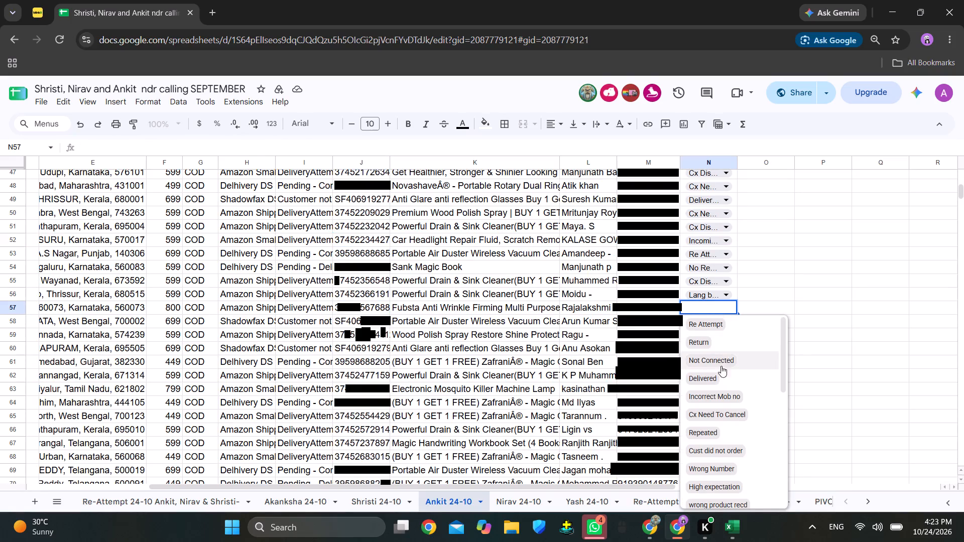
left_click(720, 358)
Check the customer number and name in row 58 and set that order's call status to Busy.
left_click(656, 320)
scroll(630, 303, "down", 1)
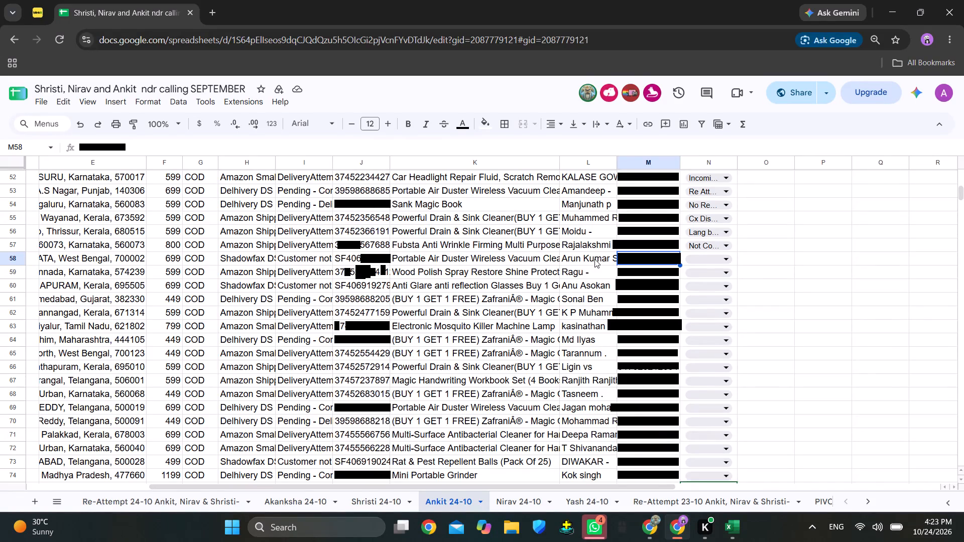
left_click(594, 259)
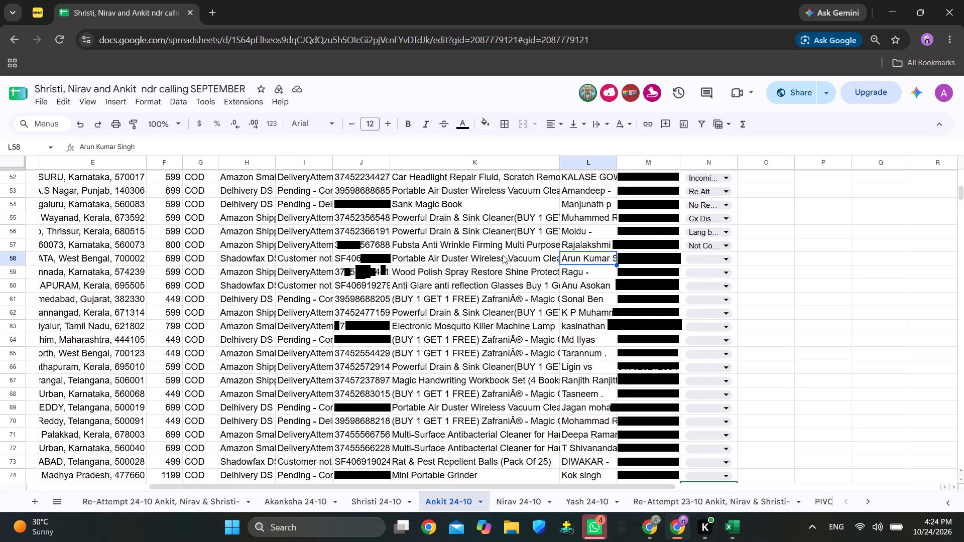
scroll(588, 276, "up", 2)
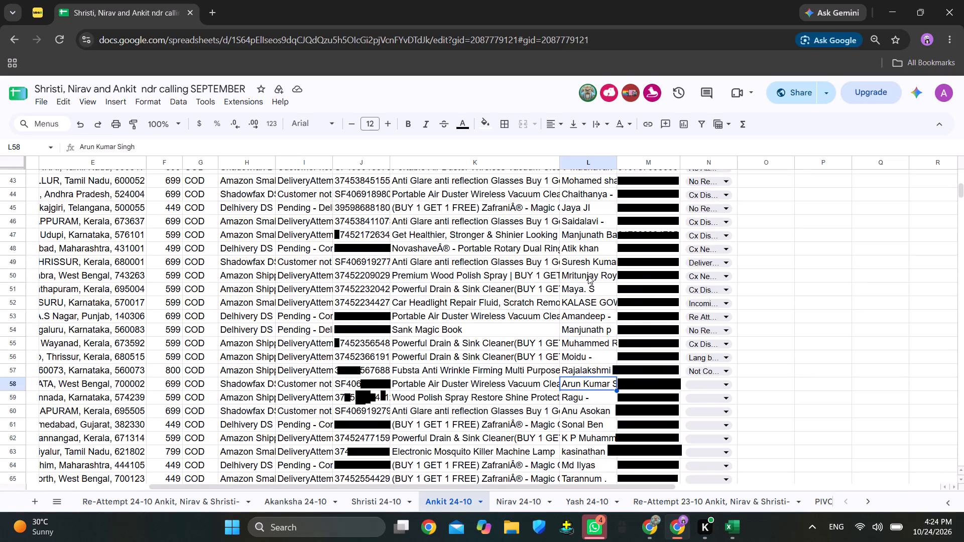
scroll(588, 276, "up", 1)
scroll(588, 276, "down", 2)
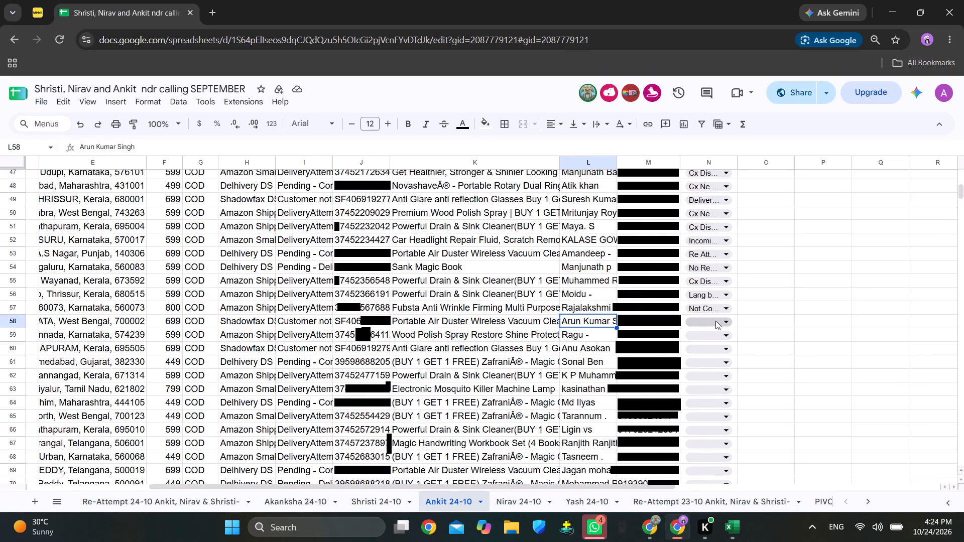
left_click(715, 321)
scroll(722, 374, "down", 3)
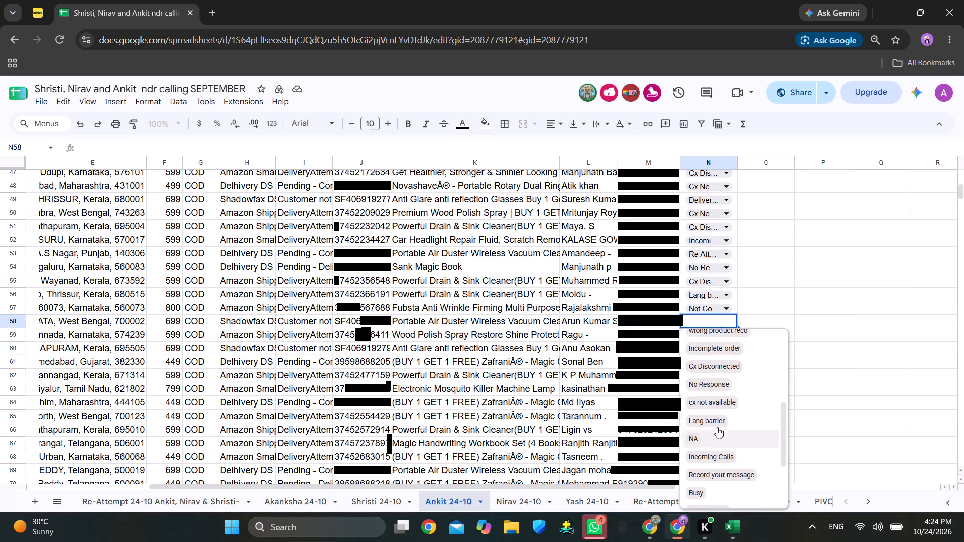
scroll(717, 426, "down", 1)
left_click(700, 431)
Check the customer number and name in row 59 and set that order's call status to Record your message.
left_click(662, 334)
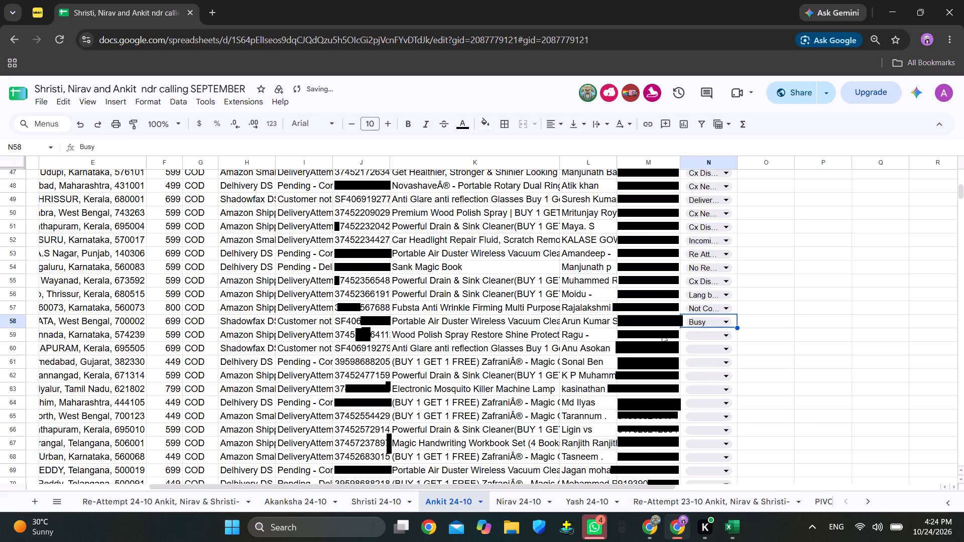
scroll(644, 334, "down", 2)
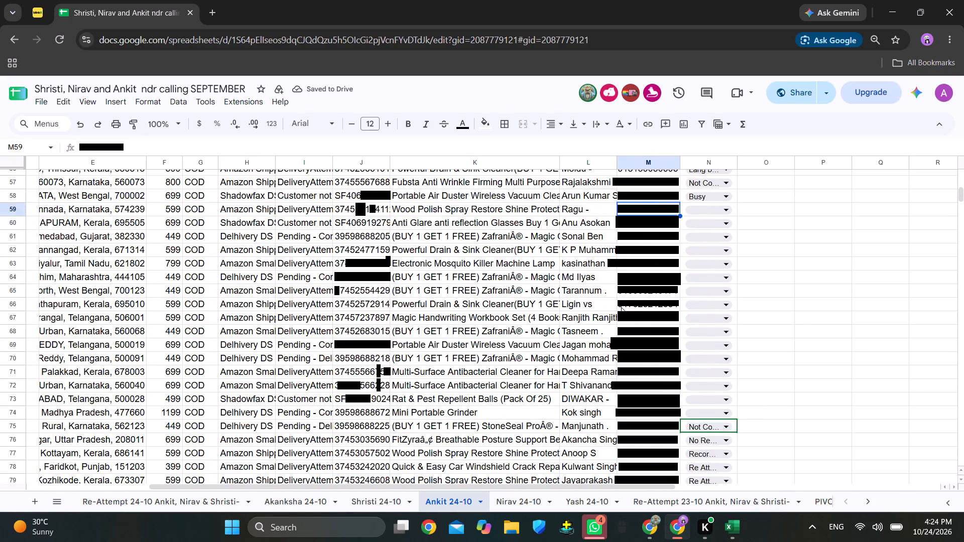
scroll(621, 307, "up", 1)
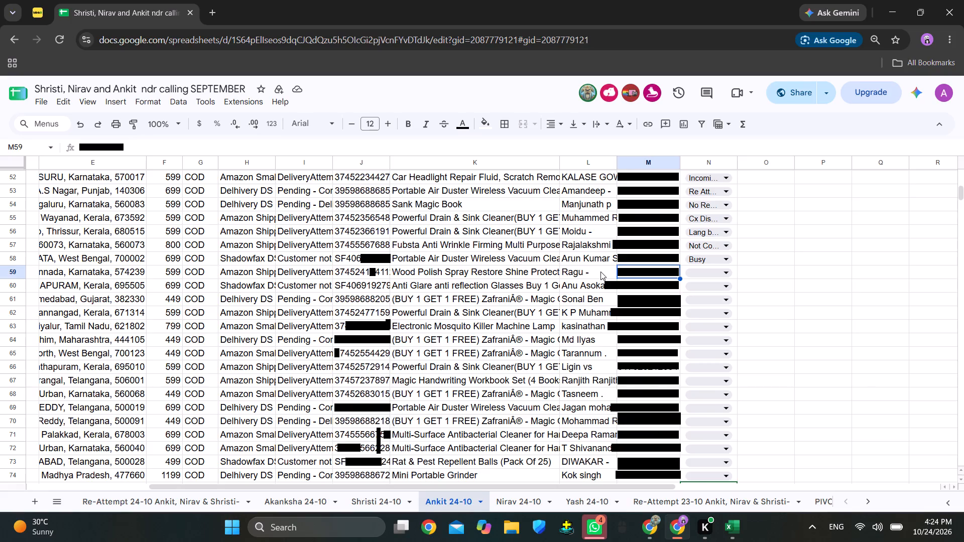
left_click(601, 272)
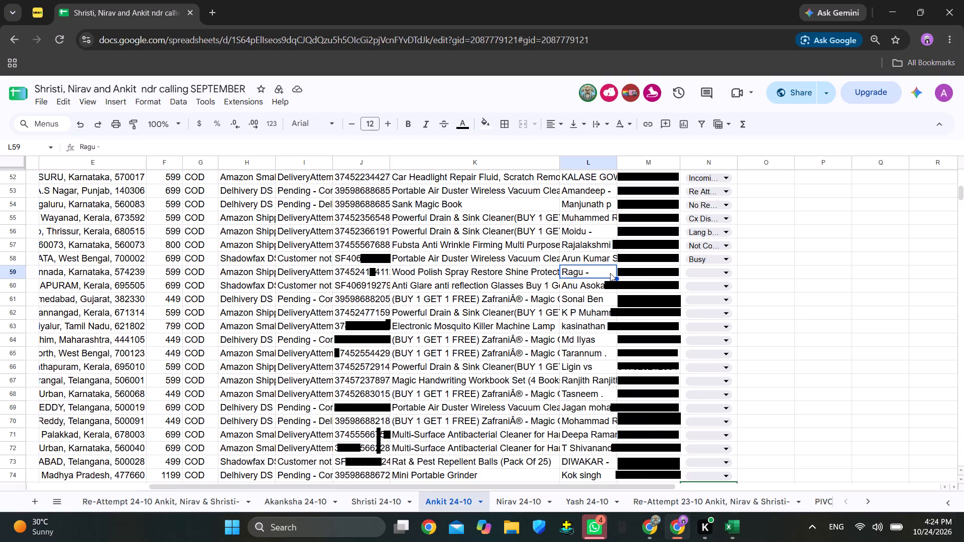
left_click(698, 274)
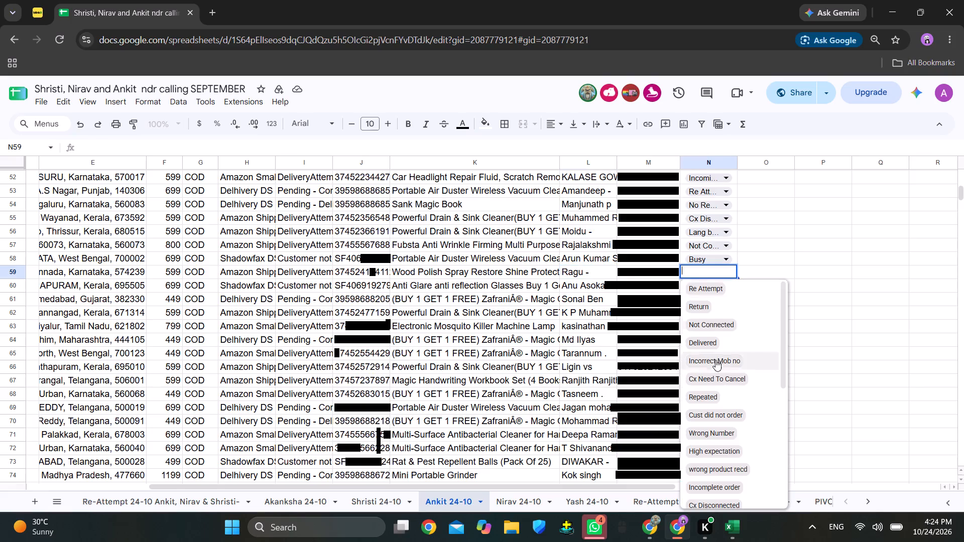
scroll(716, 377, "down", 2)
left_click(747, 482)
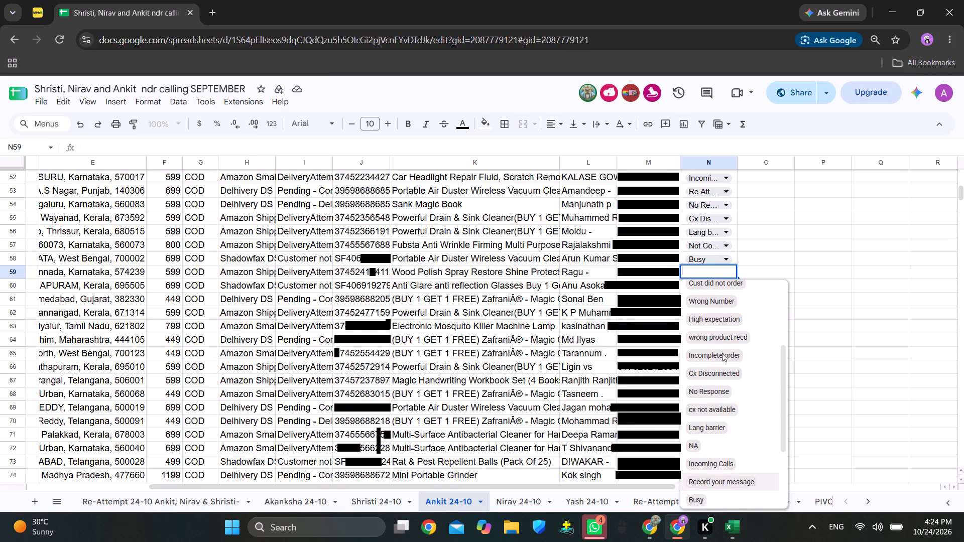
Check the customer number, name, full product name and tracking number in row 60 and set its call status to Re Attempt.
left_click(667, 285)
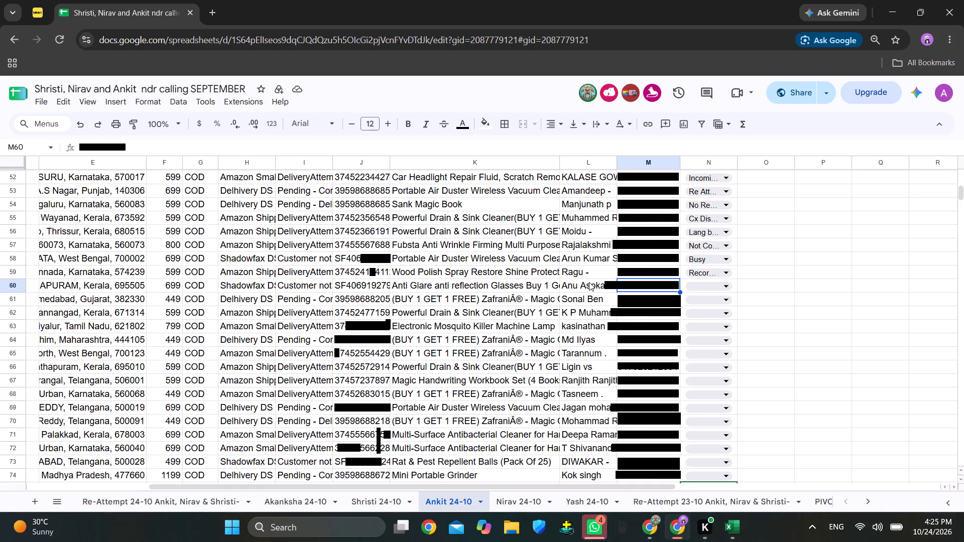
left_click(589, 282)
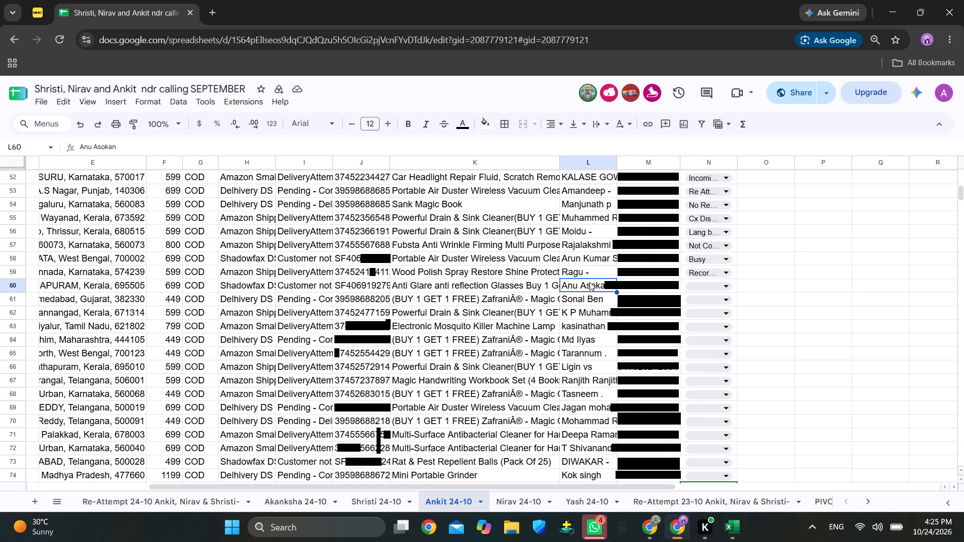
double_click(530, 286)
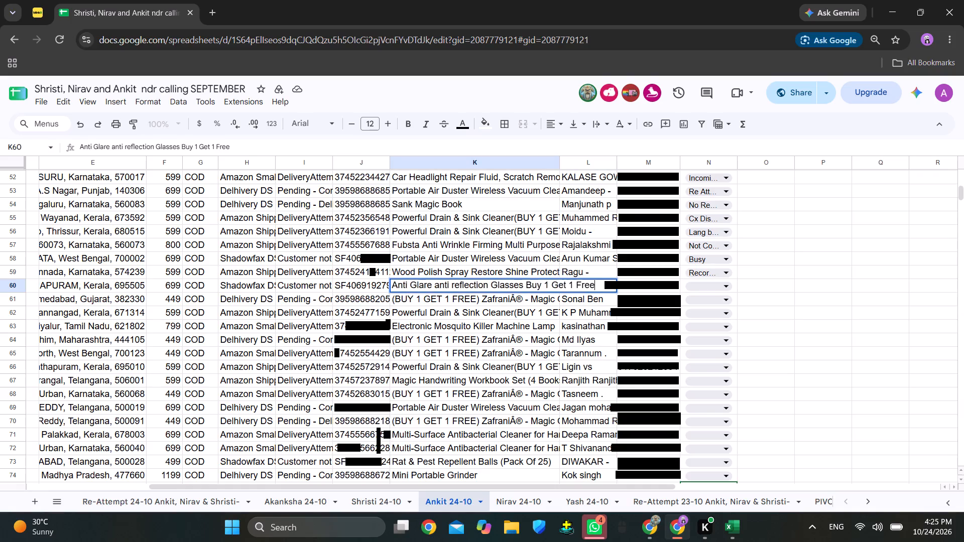
left_click_drag(606, 286, 580, 287)
left_click_drag(580, 287, 564, 290)
left_click_drag(564, 290, 537, 290)
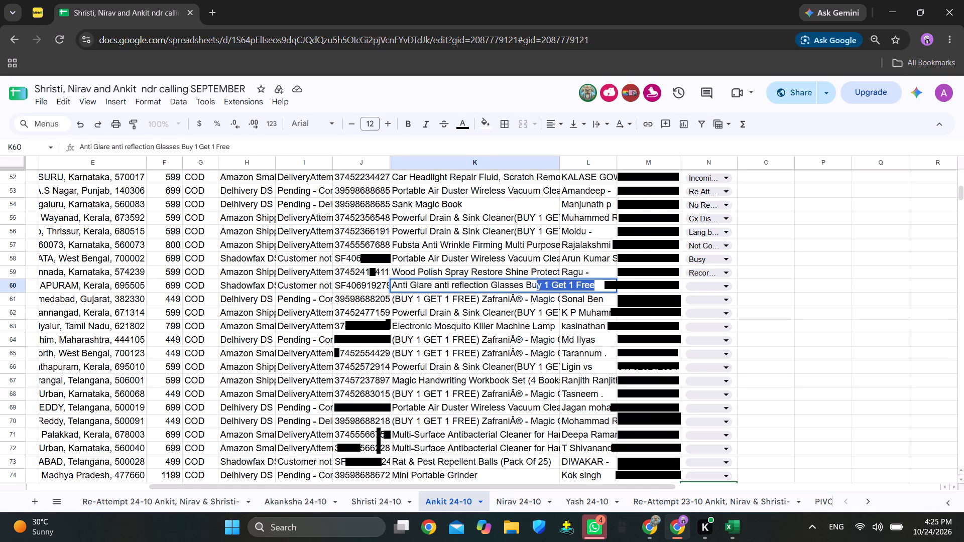
left_click_drag(537, 290, 506, 290)
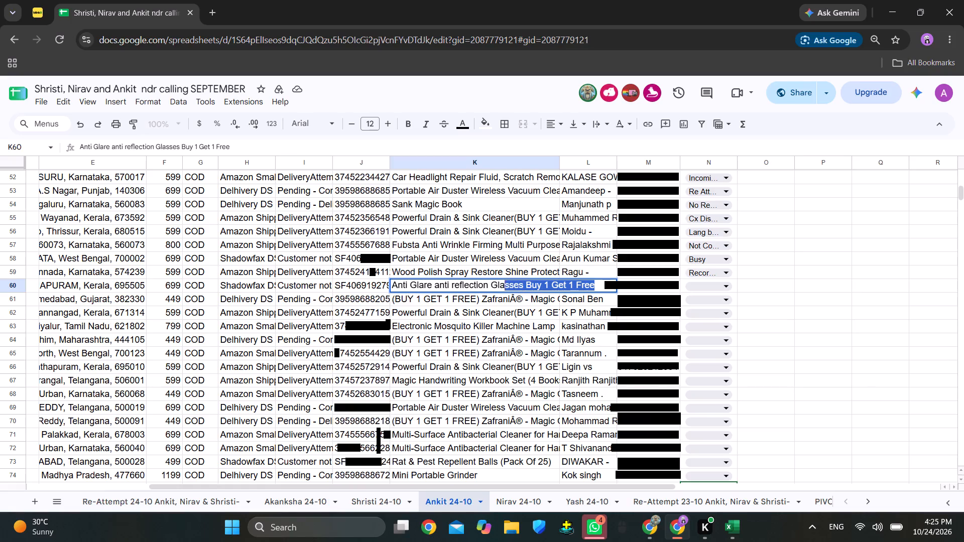
left_click_drag(506, 290, 462, 290)
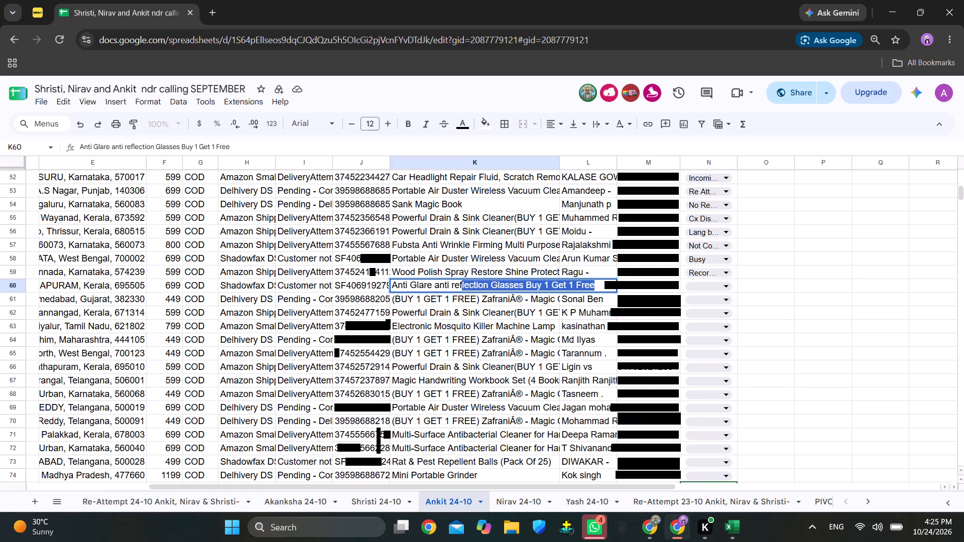
left_click_drag(462, 290, 401, 290)
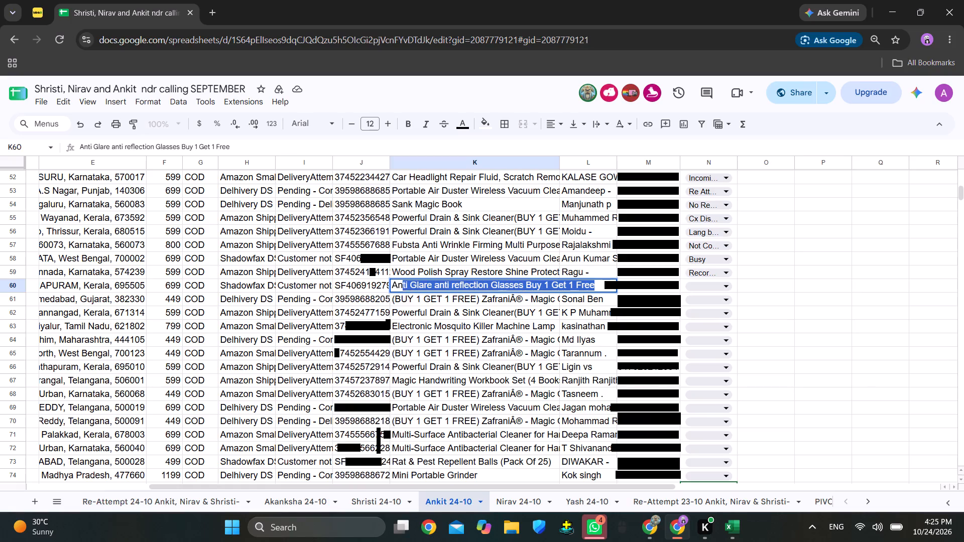
left_click_drag(401, 290, 408, 291)
left_click_drag(408, 291, 433, 292)
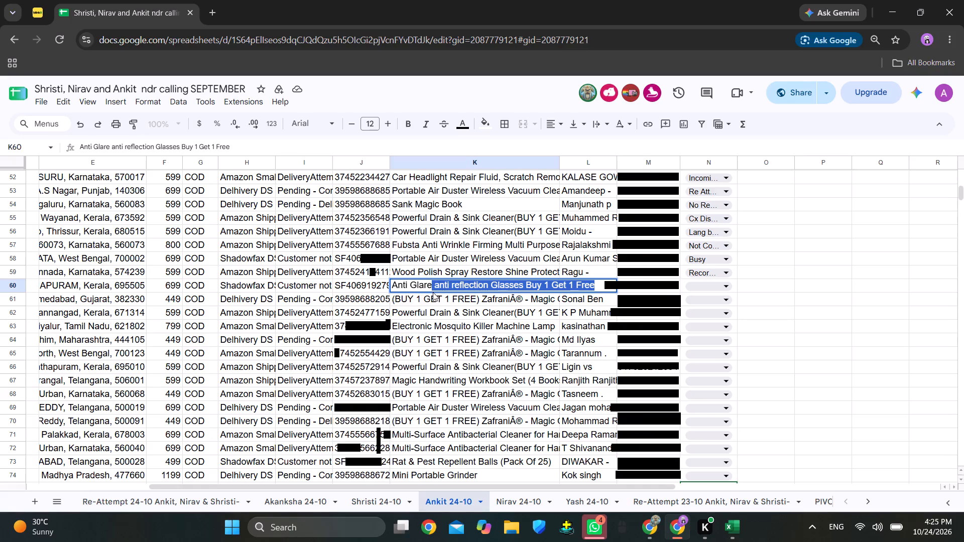
left_click_drag(433, 292, 402, 290)
left_click_drag(402, 290, 456, 293)
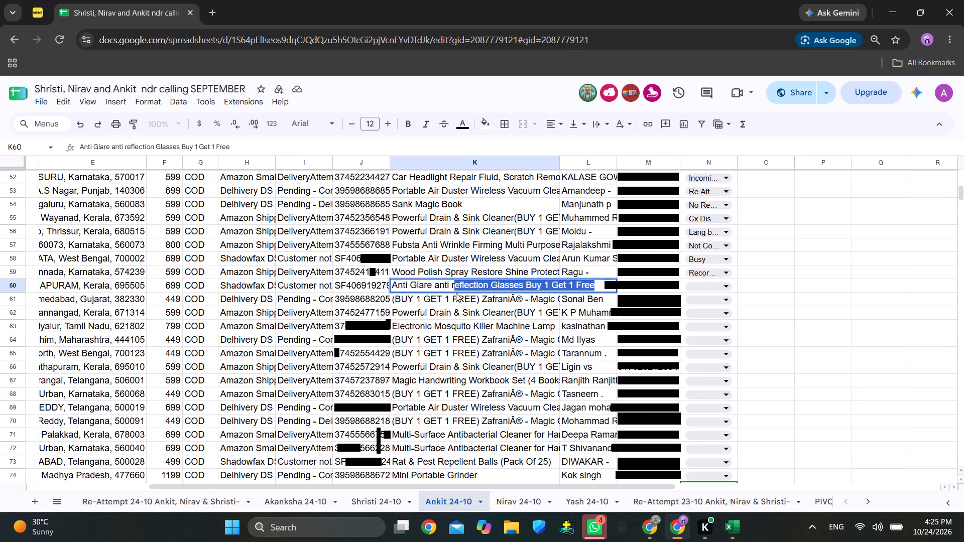
left_click_drag(456, 293, 530, 290)
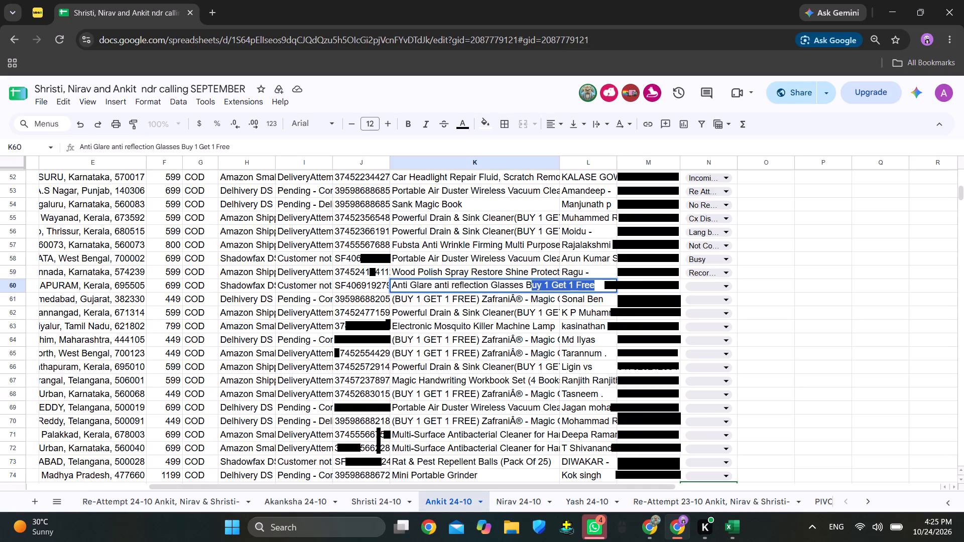
left_click_drag(530, 290, 543, 289)
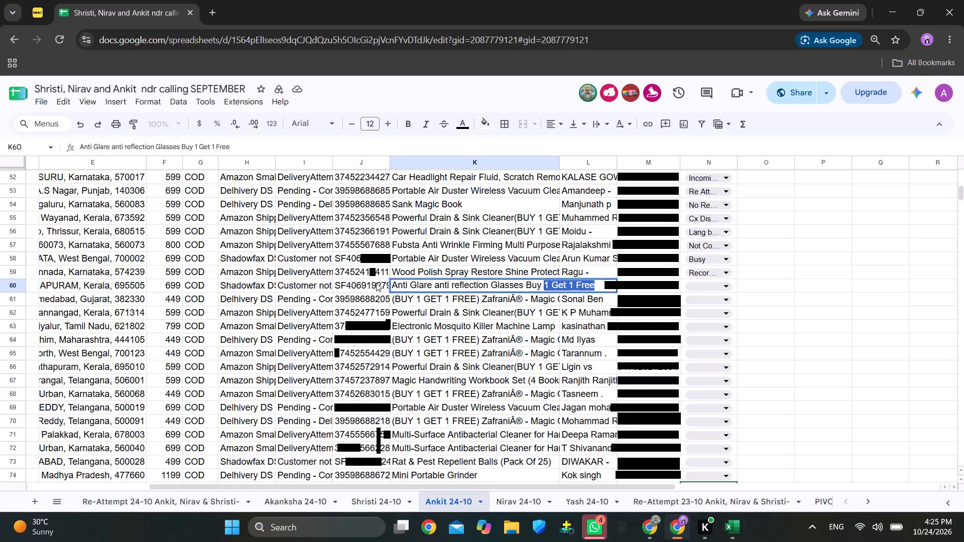
left_click(376, 282)
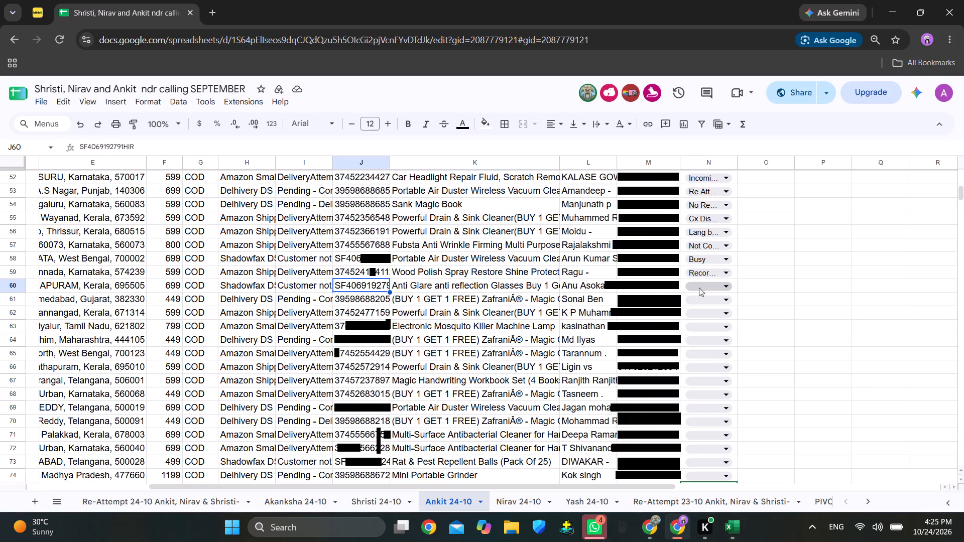
left_click(700, 287)
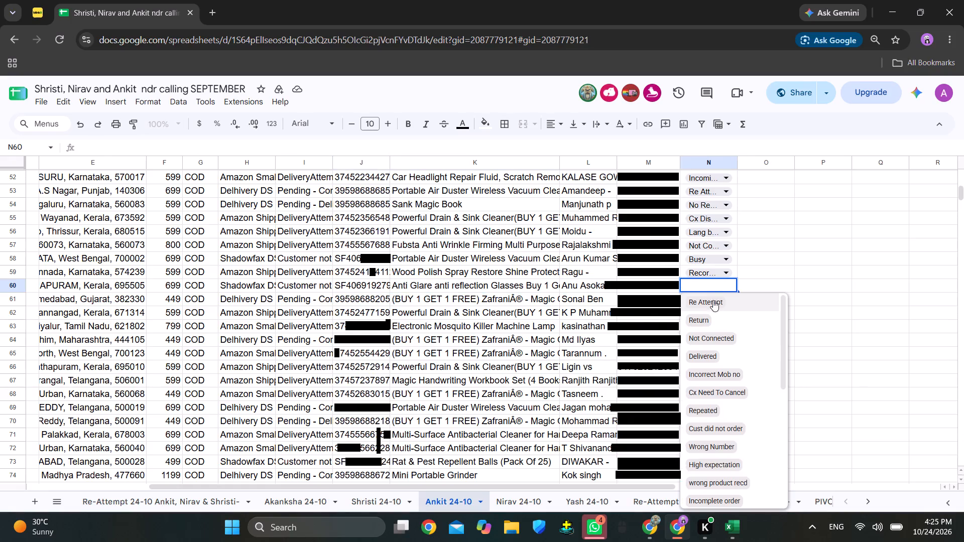
left_click(712, 301)
Check the customer number, name, full product name and tracking number in row 61 and set its call status to Re Attempt.
left_click(663, 296)
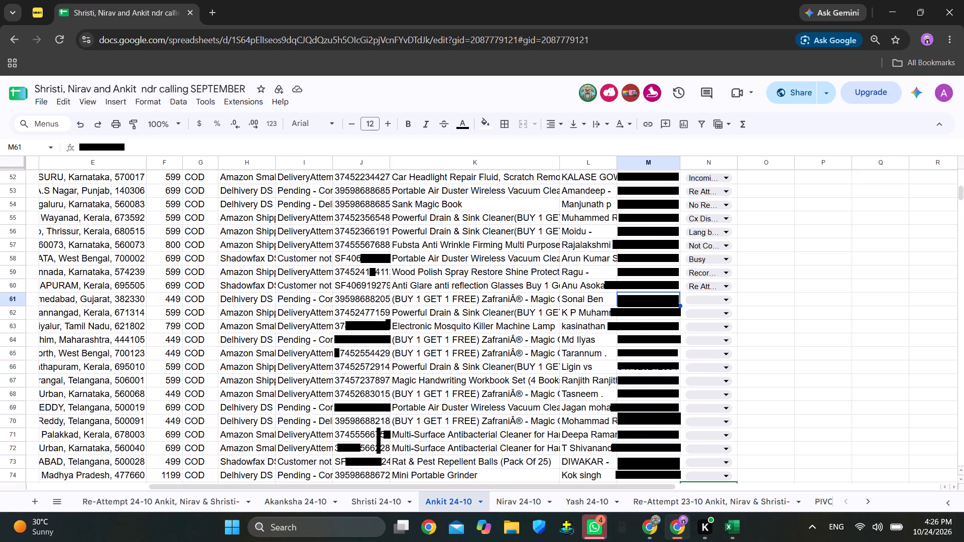
left_click(594, 300)
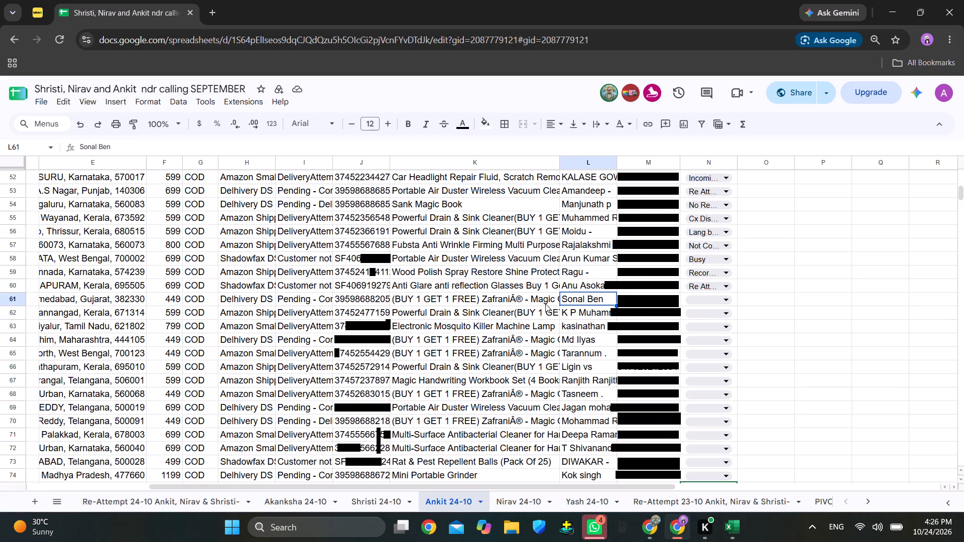
left_click(527, 303)
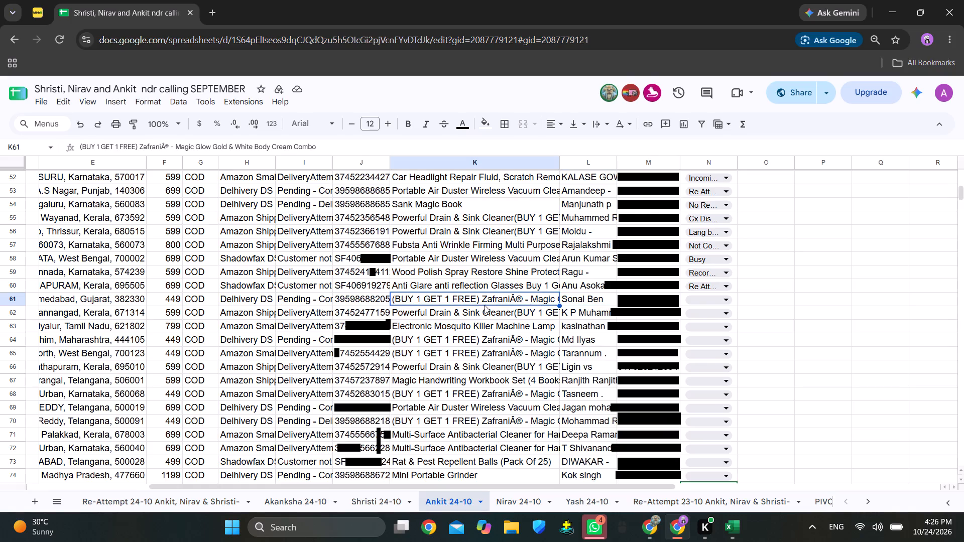
double_click(523, 299)
left_click_drag(729, 299, 728, 300)
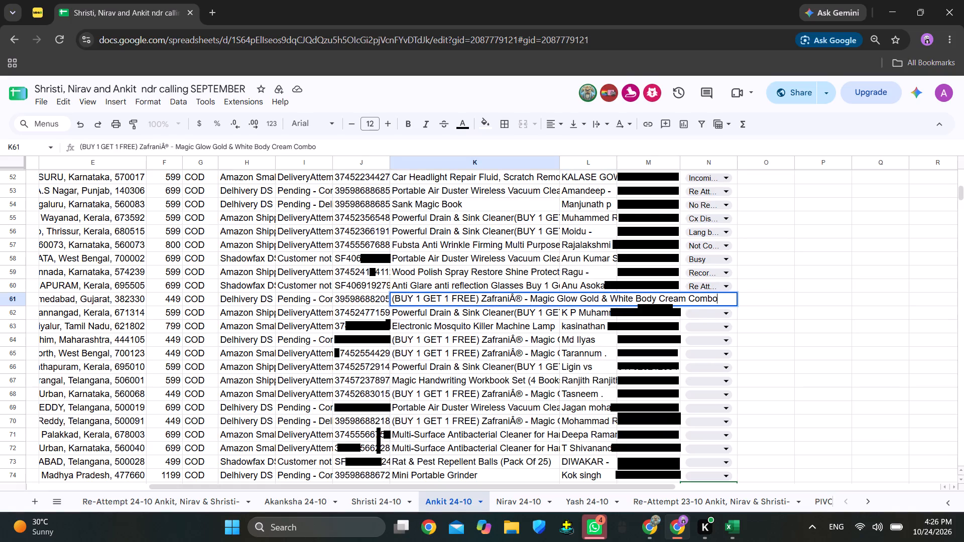
left_click_drag(728, 300, 650, 304)
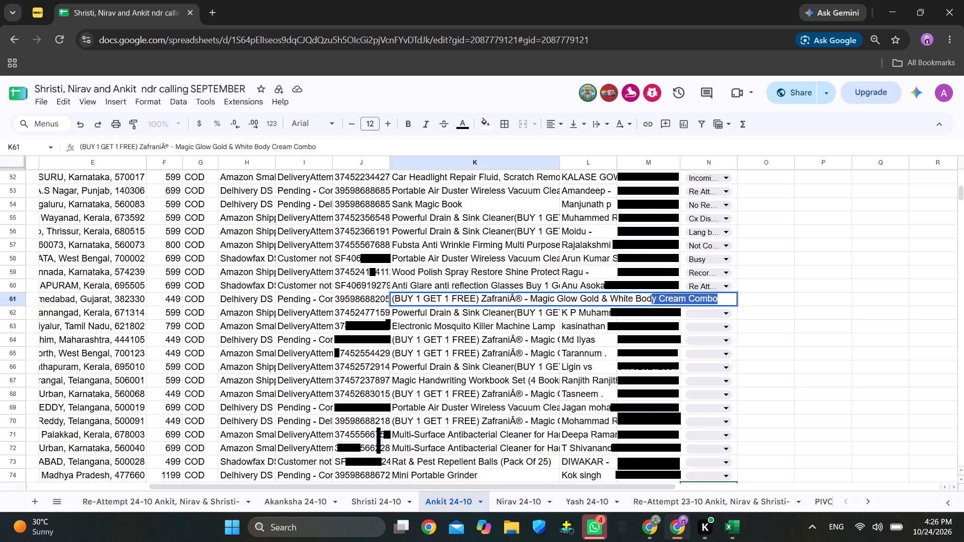
left_click_drag(650, 304, 588, 301)
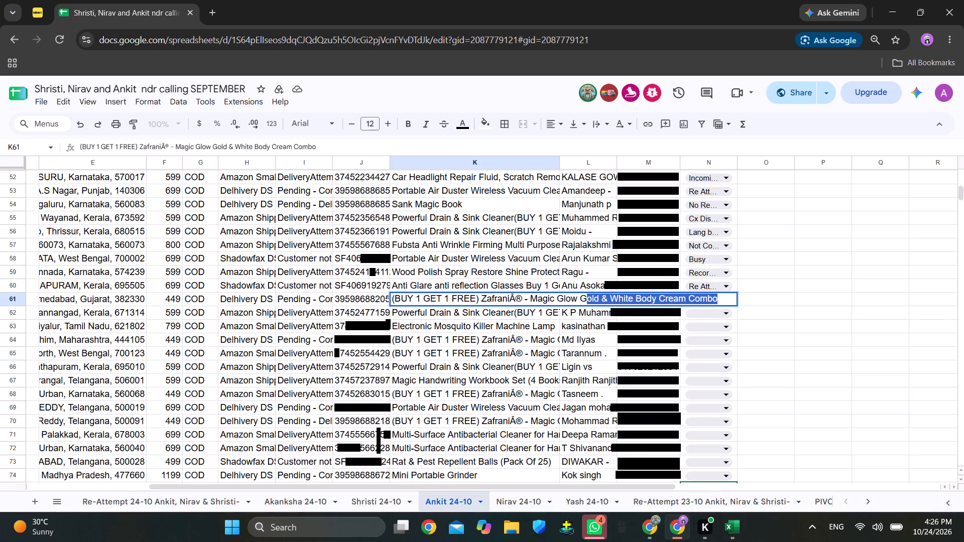
left_click_drag(588, 301, 443, 300)
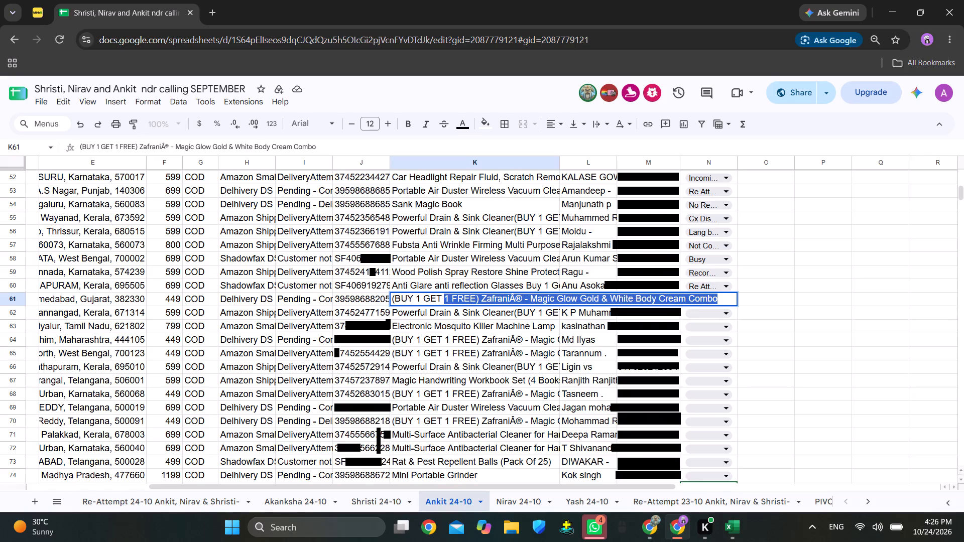
left_click_drag(443, 300, 442, 300)
left_click(359, 297)
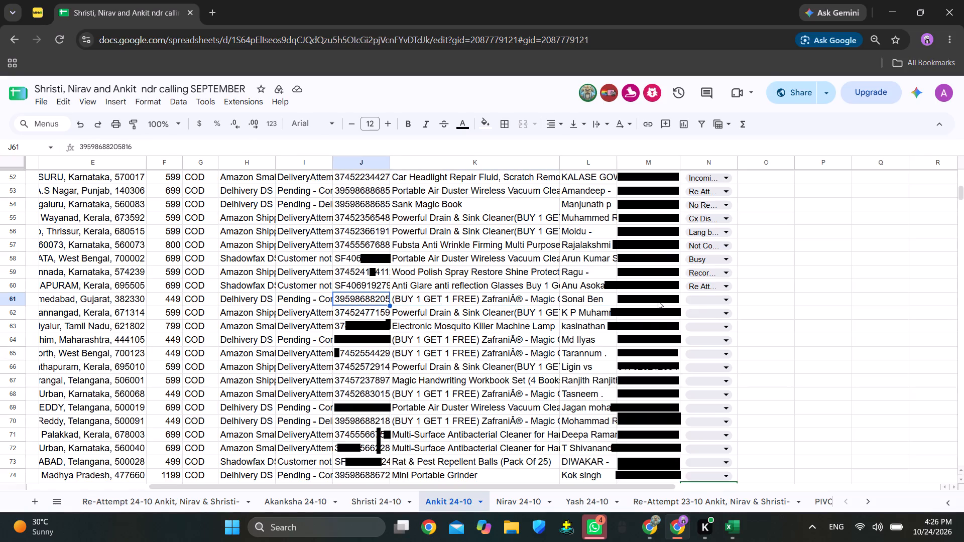
left_click(691, 297)
left_click(704, 315)
Check the customer number, name and product in row 62 and set that order's call status to Lang barrier.
left_click(669, 311)
scroll(637, 311, "down", 2)
scroll(645, 272, "up", 1)
scroll(645, 272, "down", 1)
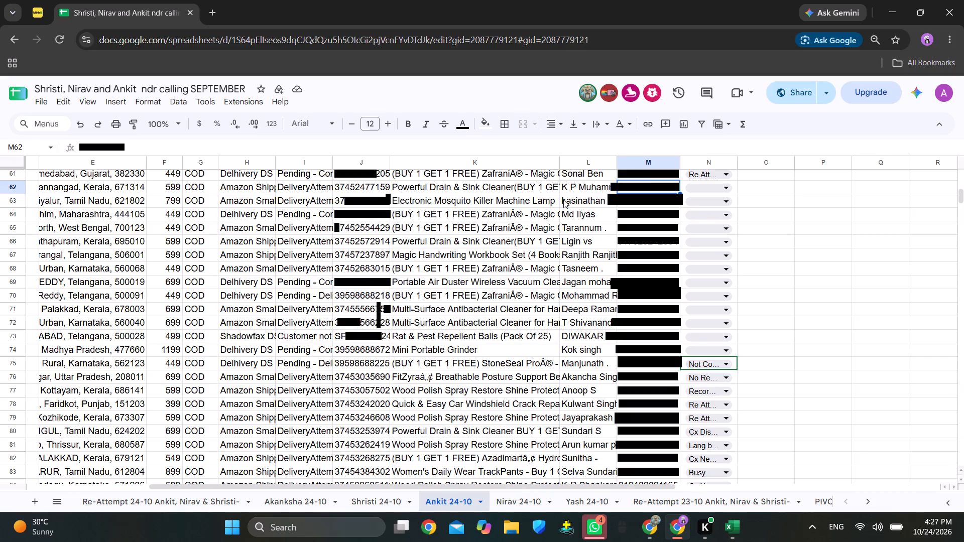
left_click(590, 185)
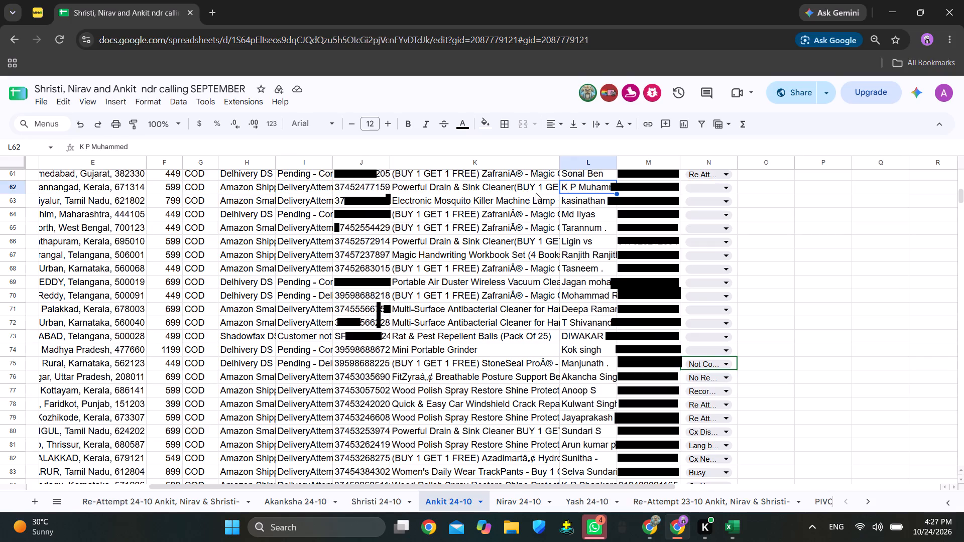
left_click(542, 187)
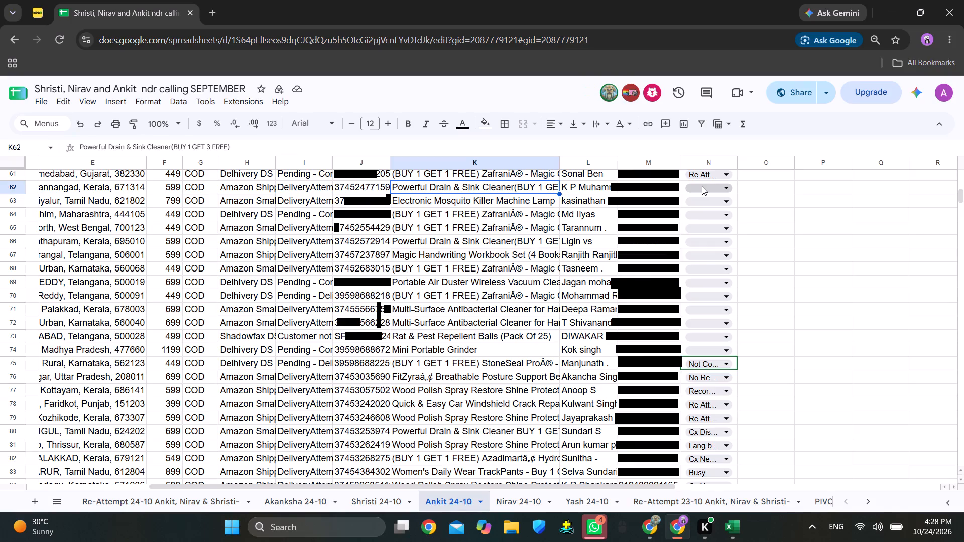
left_click(706, 188)
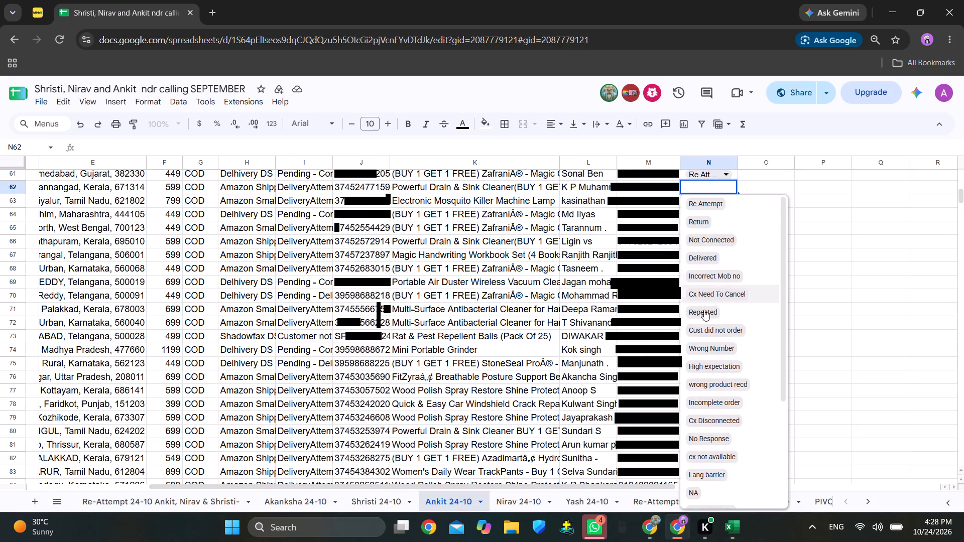
scroll(735, 356, "down", 1)
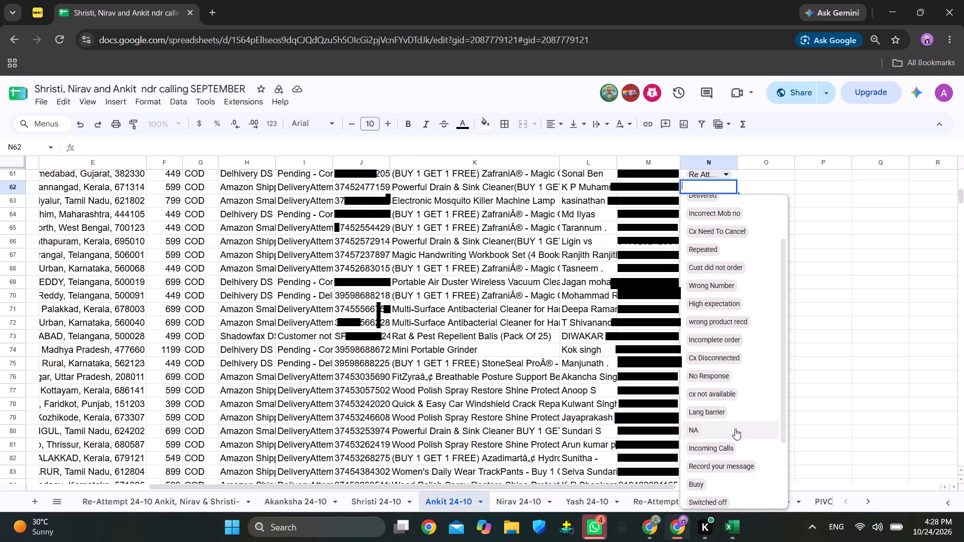
left_click(723, 412)
Check the customer number for the Electronic Mosquito Killer Machine Lamp order in row 63.
left_click(656, 202)
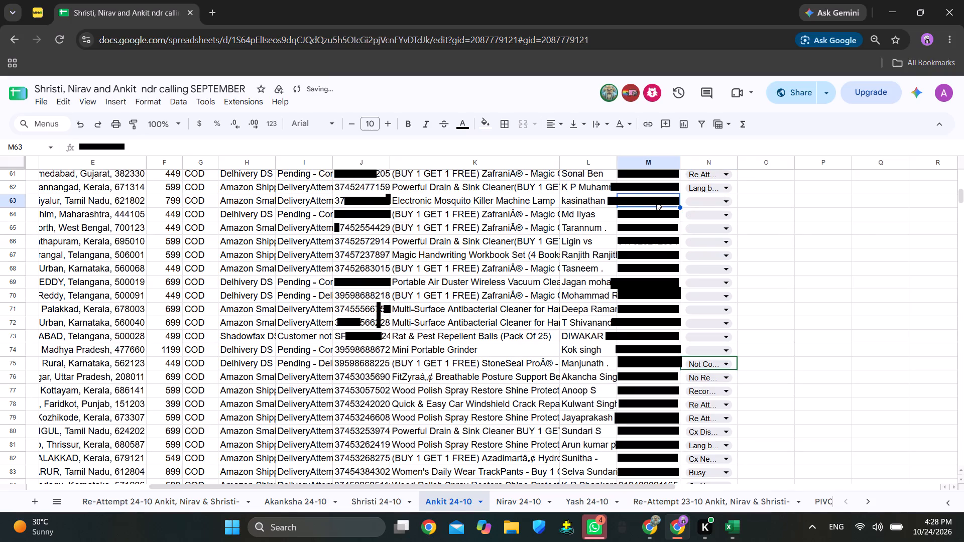
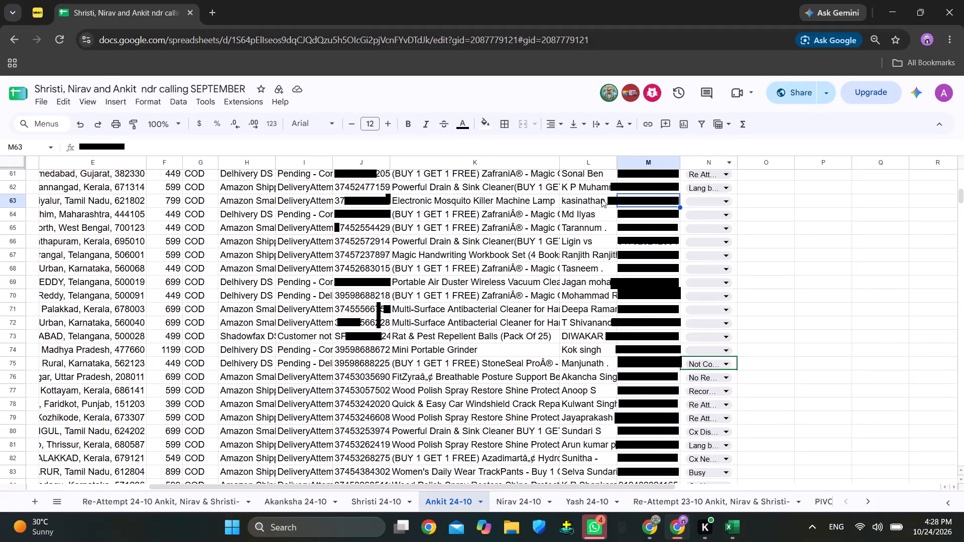
Check the customer name in row 63 and set that order's call status to No Response.
left_click(601, 201)
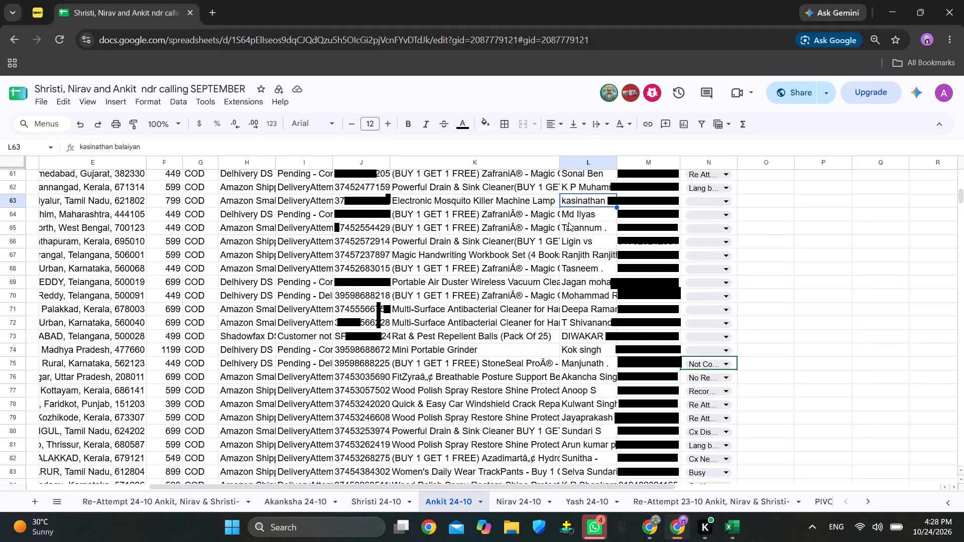
scroll(579, 219, "up", 1)
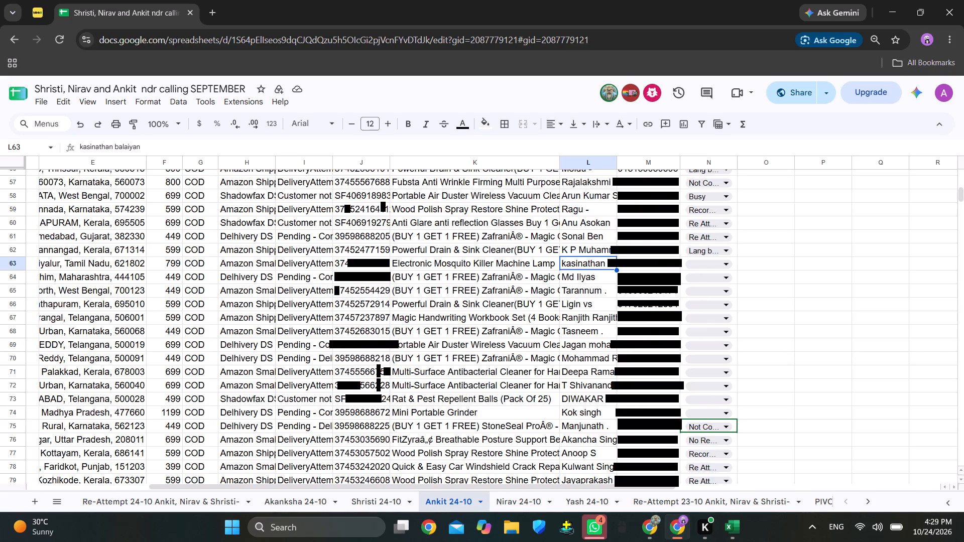
left_click(714, 263)
scroll(712, 368, "down", 2)
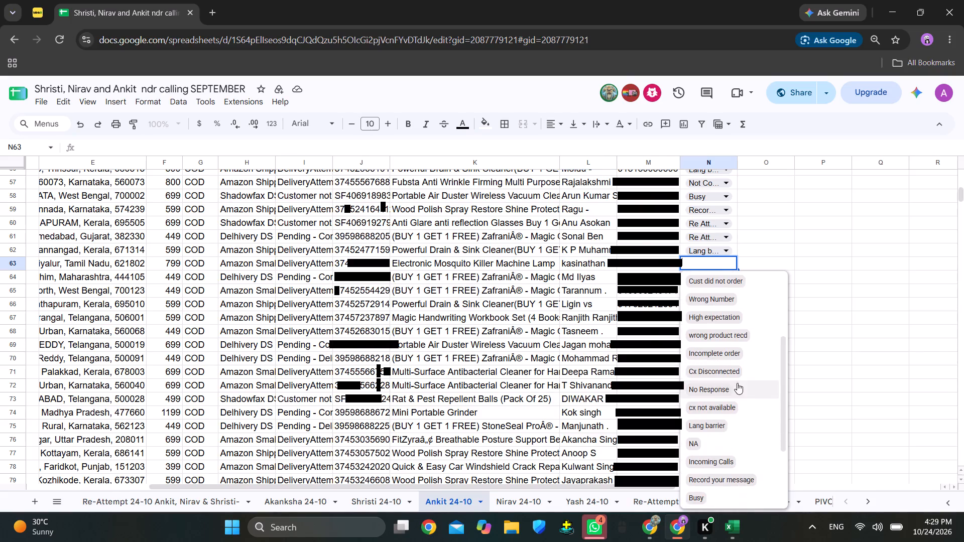
left_click(726, 386)
Check the customer number, name, full product name and tracking number in row 64 and set its call status to Cx Disconnected.
left_click(661, 280)
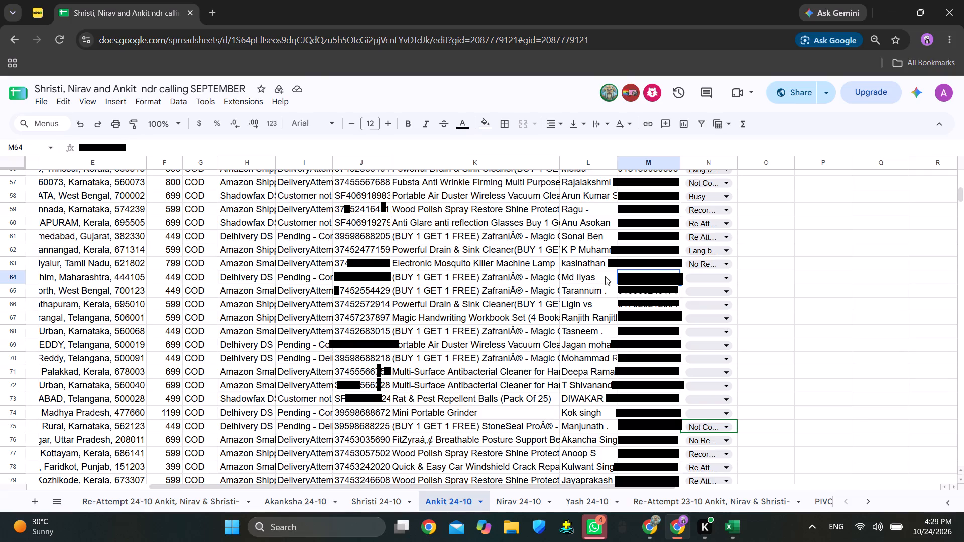
left_click(586, 277)
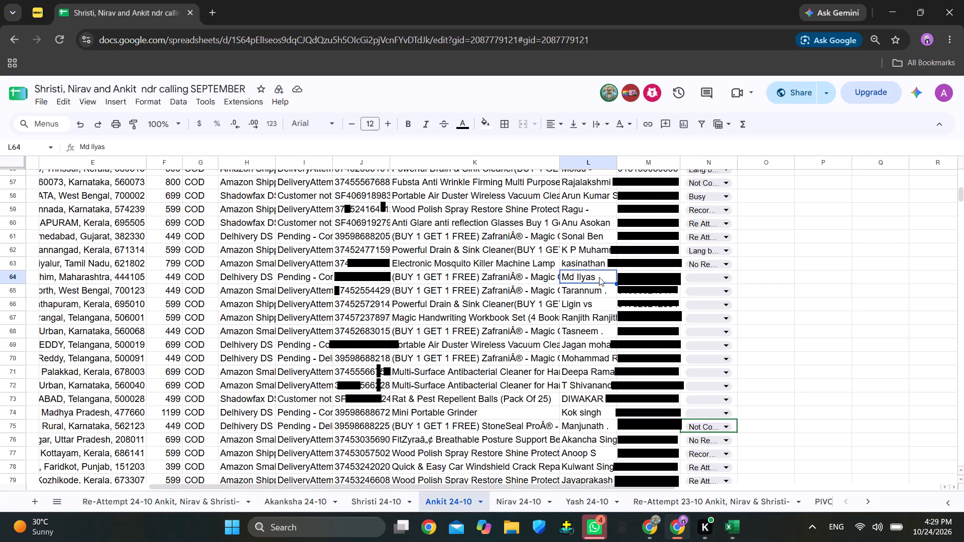
double_click(538, 276)
left_click_drag(721, 279, 720, 279)
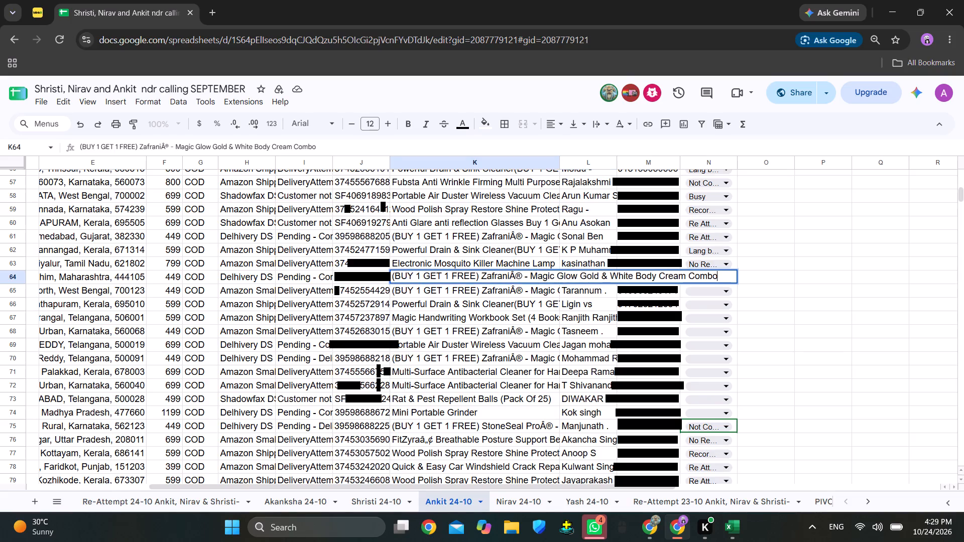
left_click_drag(720, 279, 597, 284)
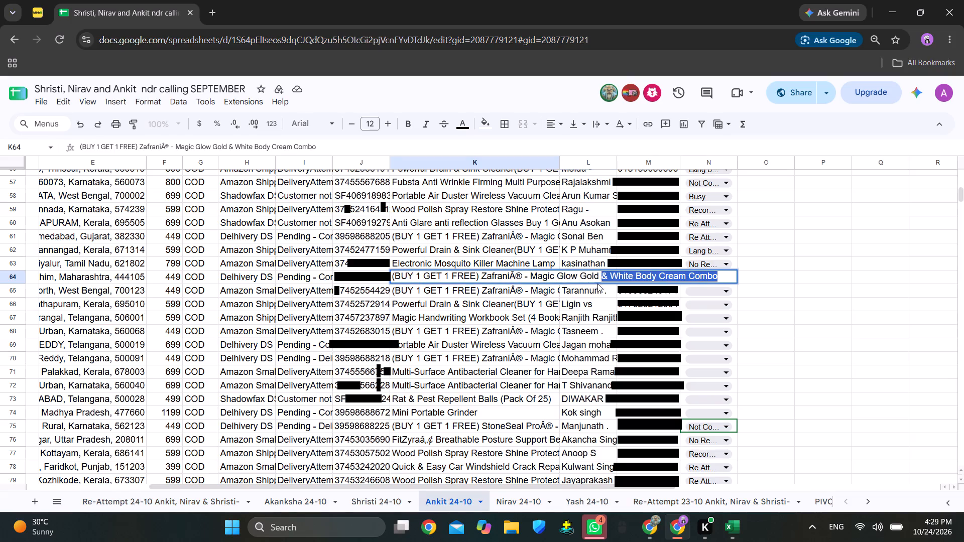
left_click_drag(597, 284, 391, 280)
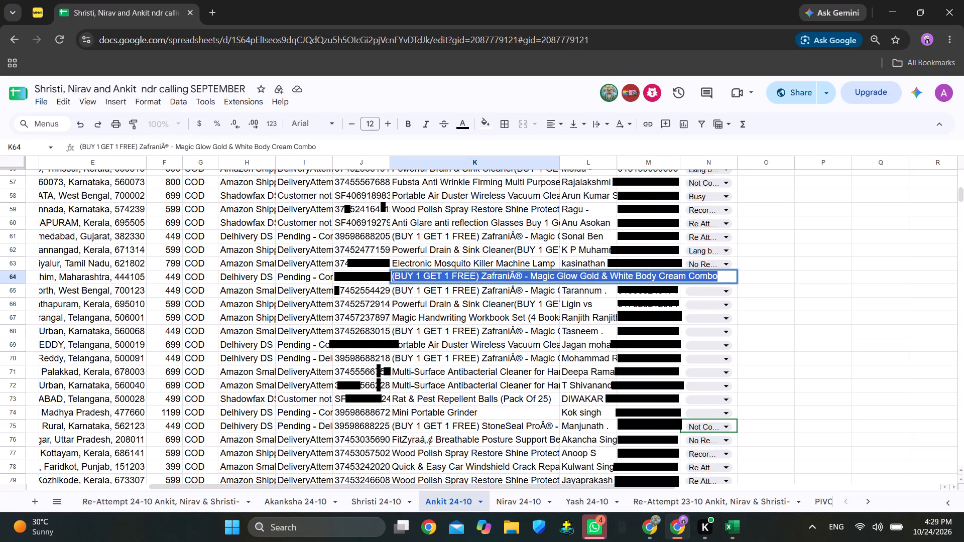
left_click_drag(391, 280, 420, 274)
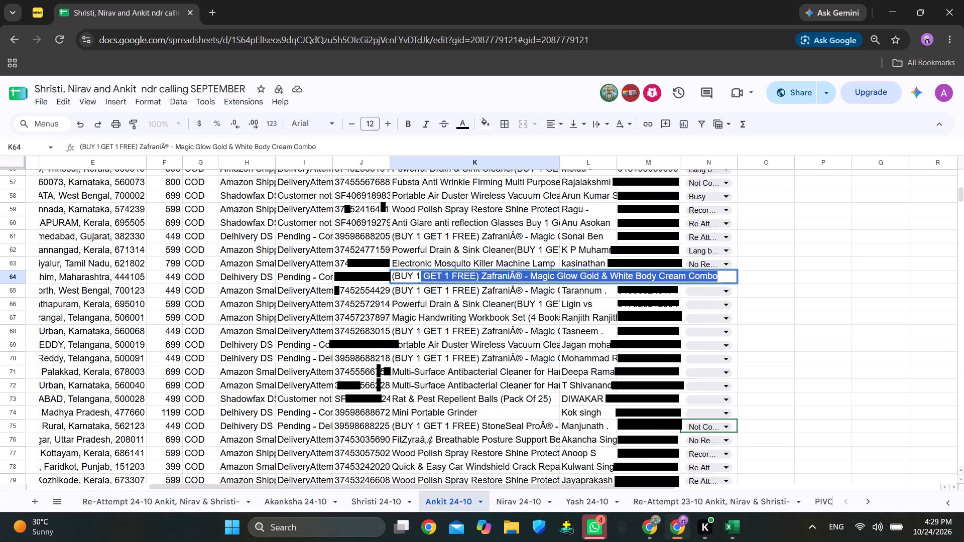
left_click_drag(420, 274, 417, 274)
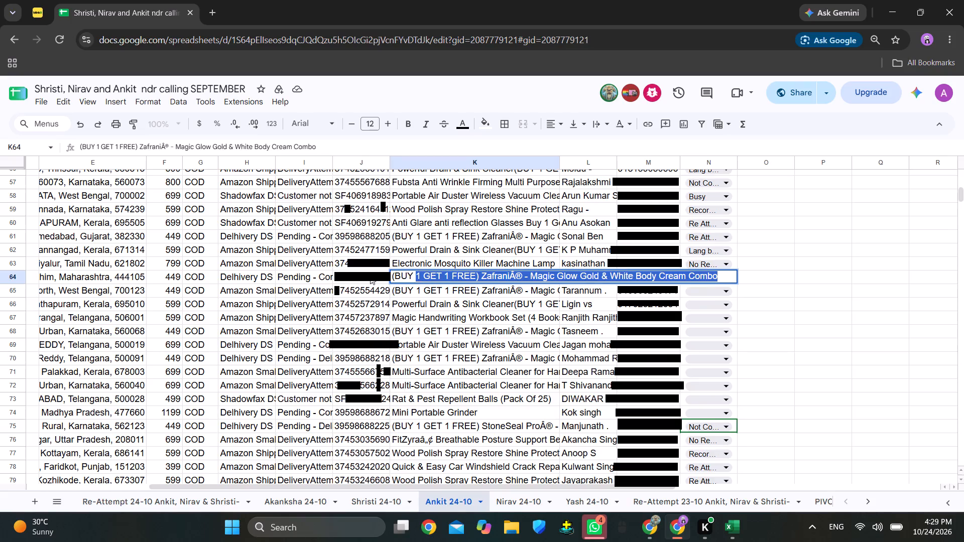
left_click(370, 276)
left_click(701, 280)
scroll(717, 358, "down", 1)
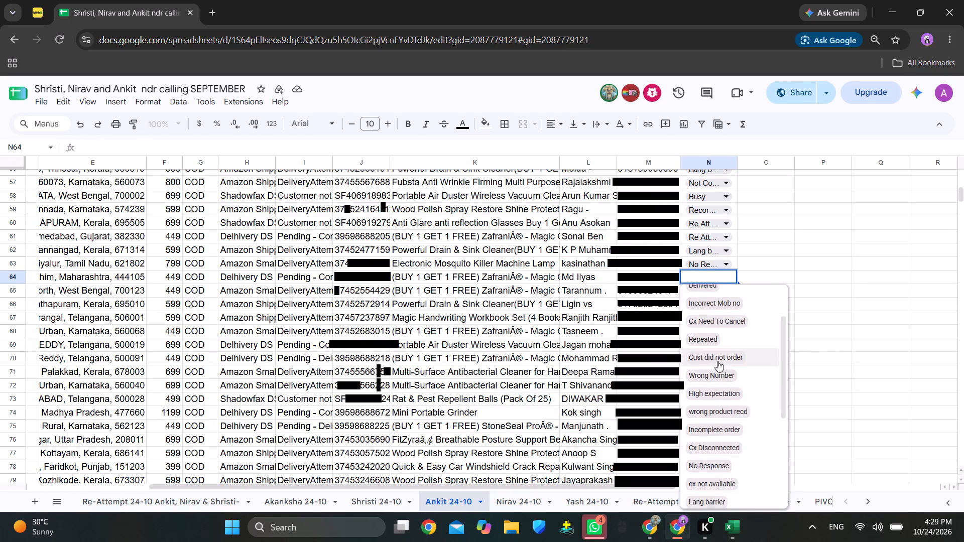
scroll(717, 361, "down", 1)
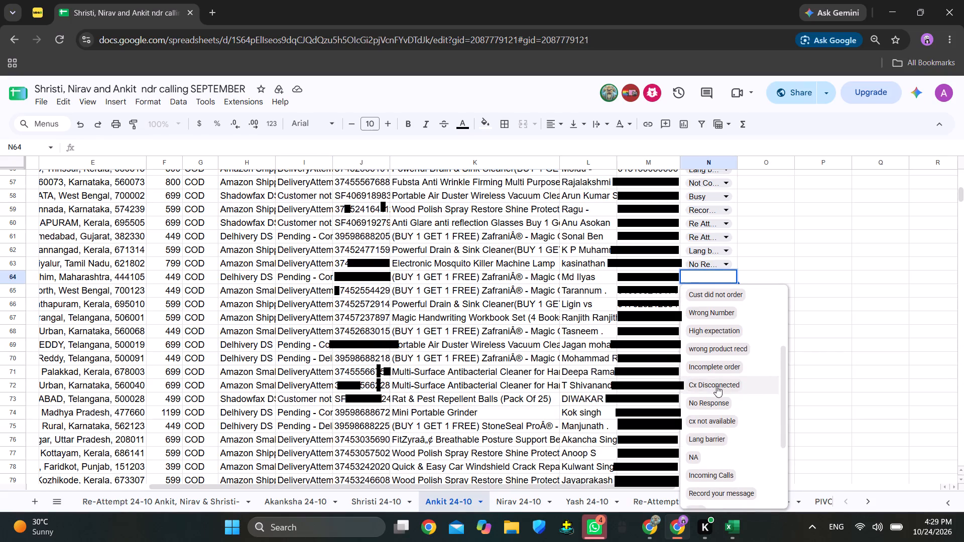
left_click(716, 386)
Check the customer number and name in row 65 and set that order's call status to Re Attempt.
left_click(656, 292)
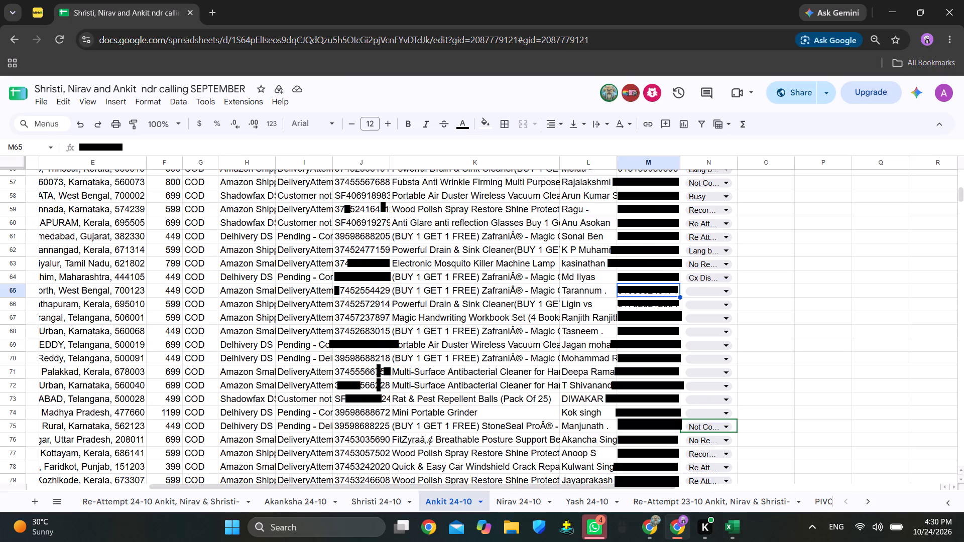
left_click(599, 289)
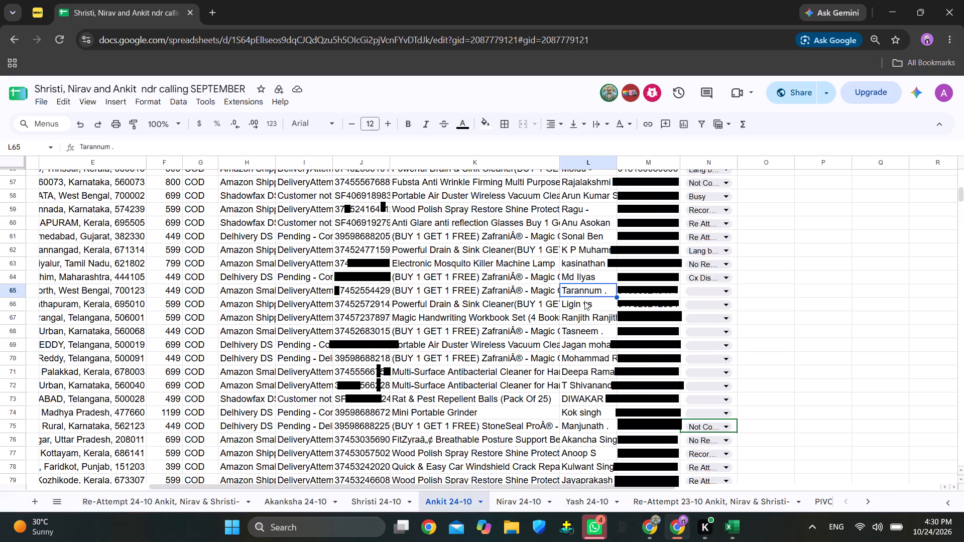
left_click(695, 293)
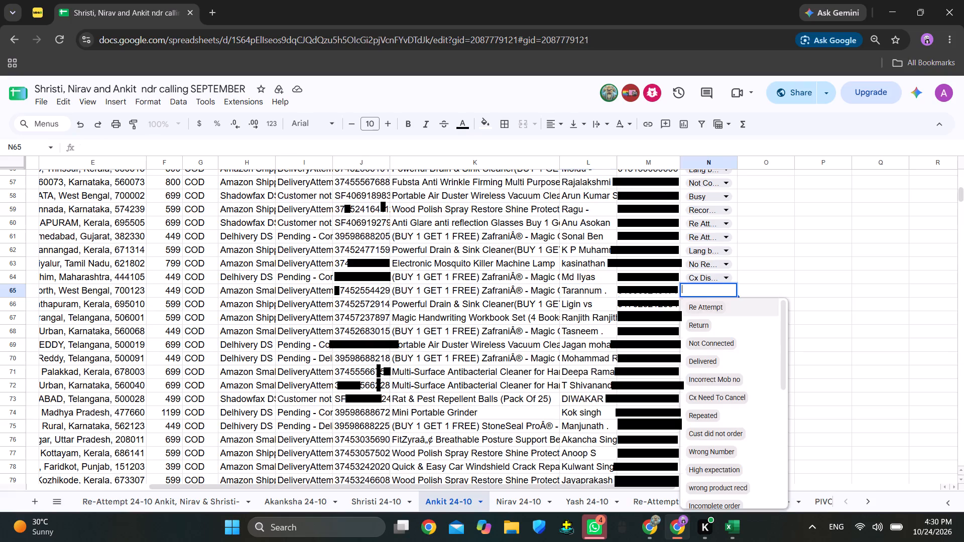
left_click(704, 306)
Check the customer number, name and product in row 66 and set that order's call status to currently unavailable.
left_click(661, 303)
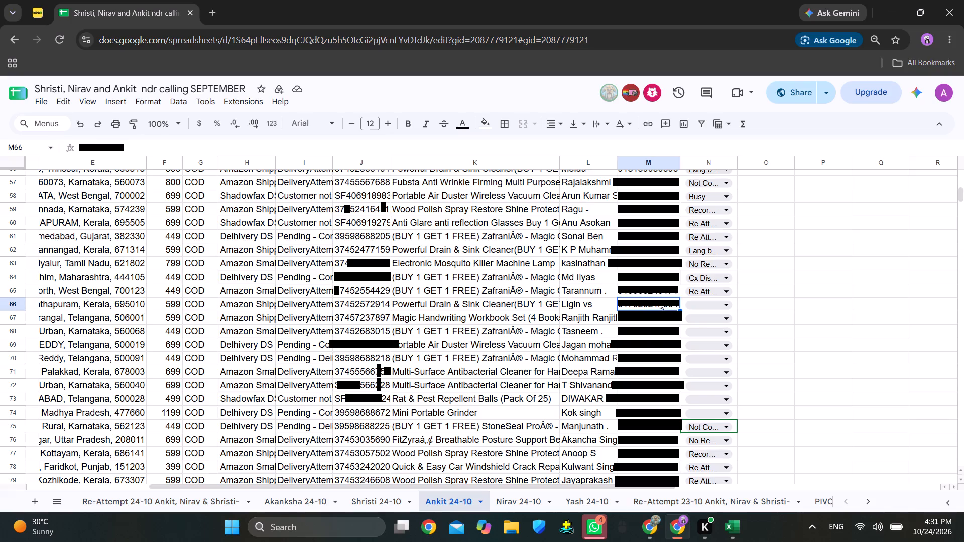
left_click(591, 302)
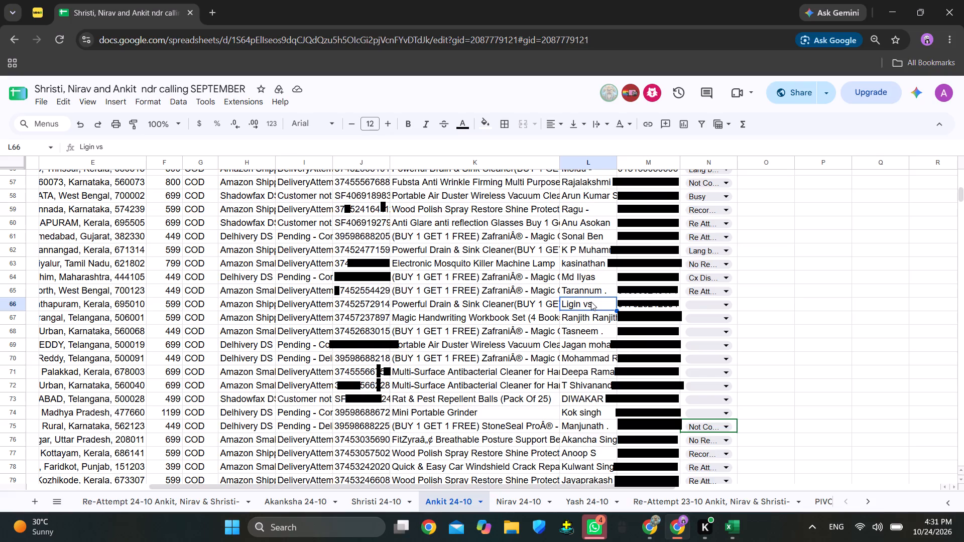
left_click(535, 303)
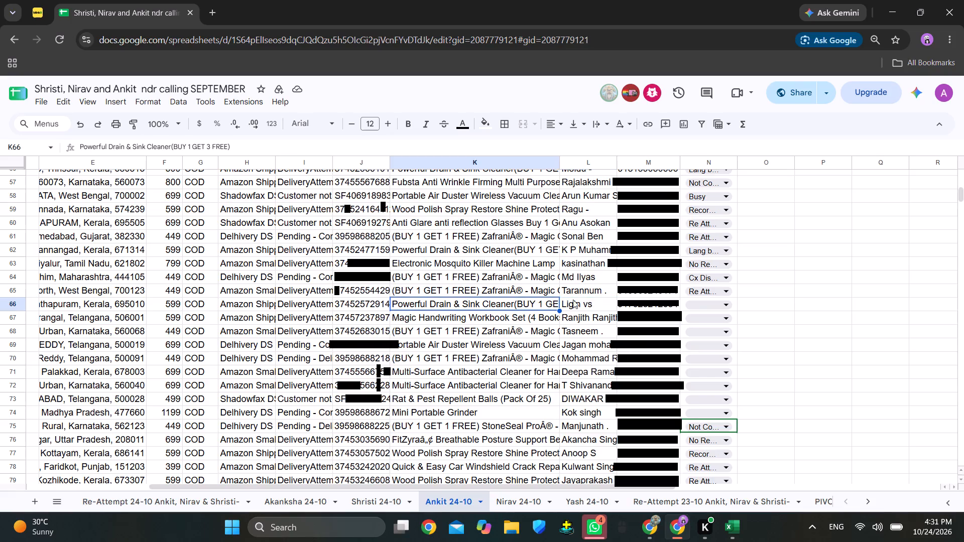
left_click(705, 306)
scroll(722, 363, "down", 5)
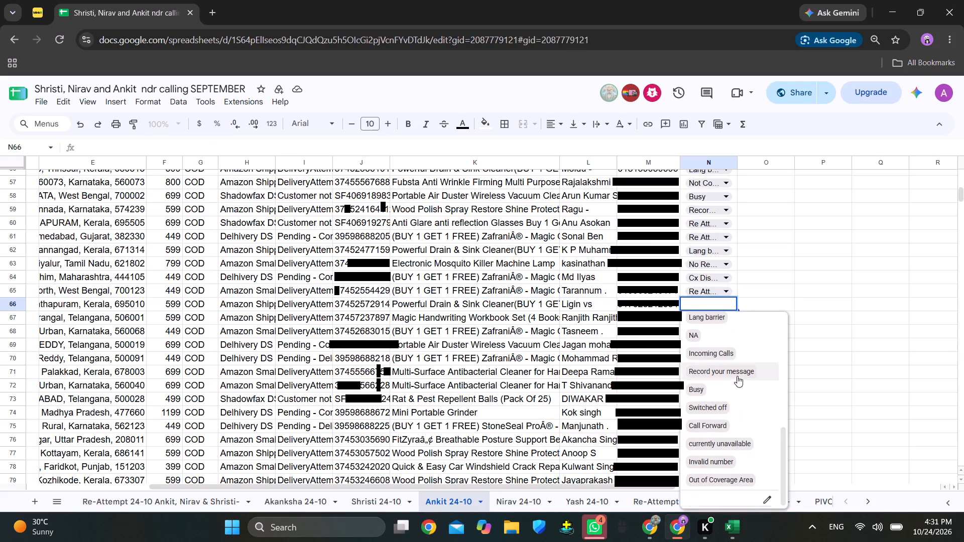
scroll(737, 376, "down", 2)
scroll(737, 380, "up", 1)
scroll(737, 380, "down", 2)
left_click(727, 442)
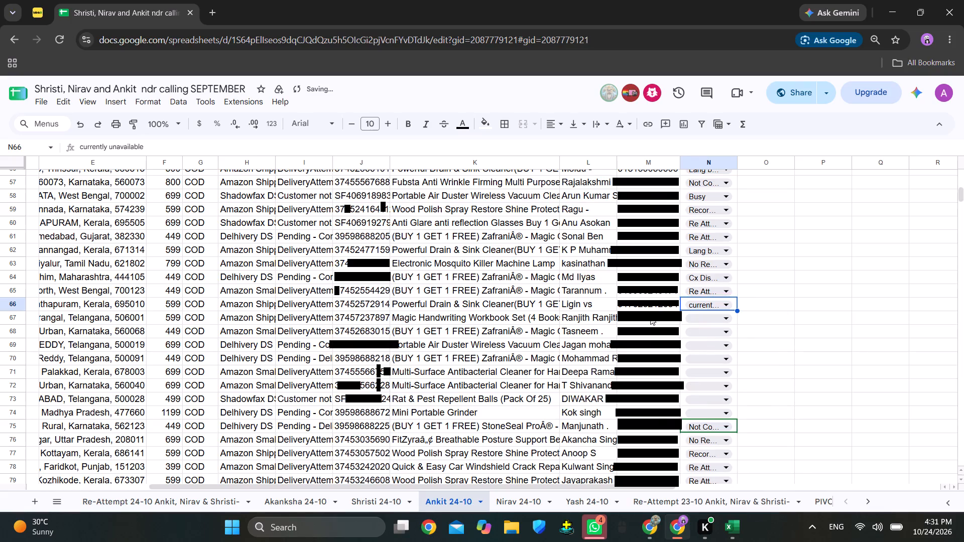
Check the customer number and name for the Magic Handwriting Workbook order in row 67 and set its call status to No Response.
left_click(650, 316)
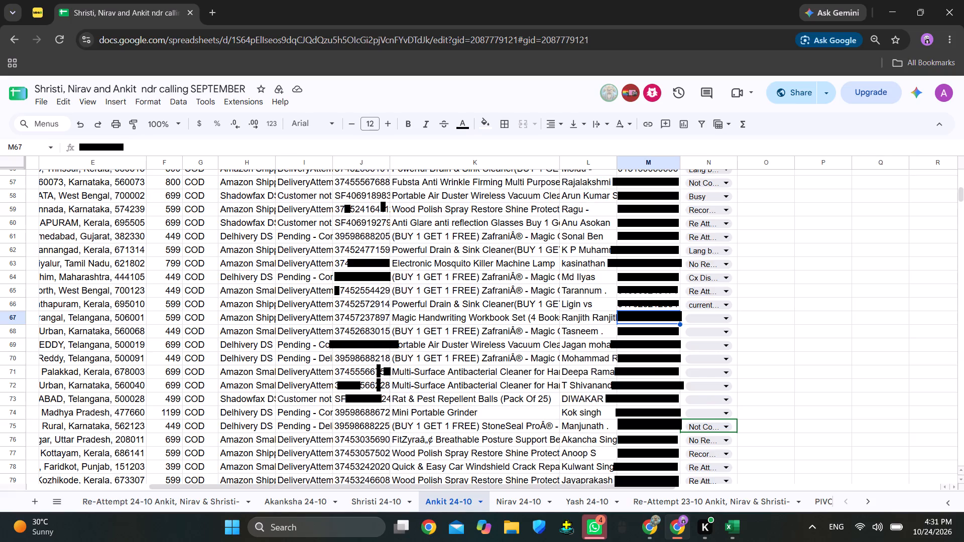
left_click(598, 316)
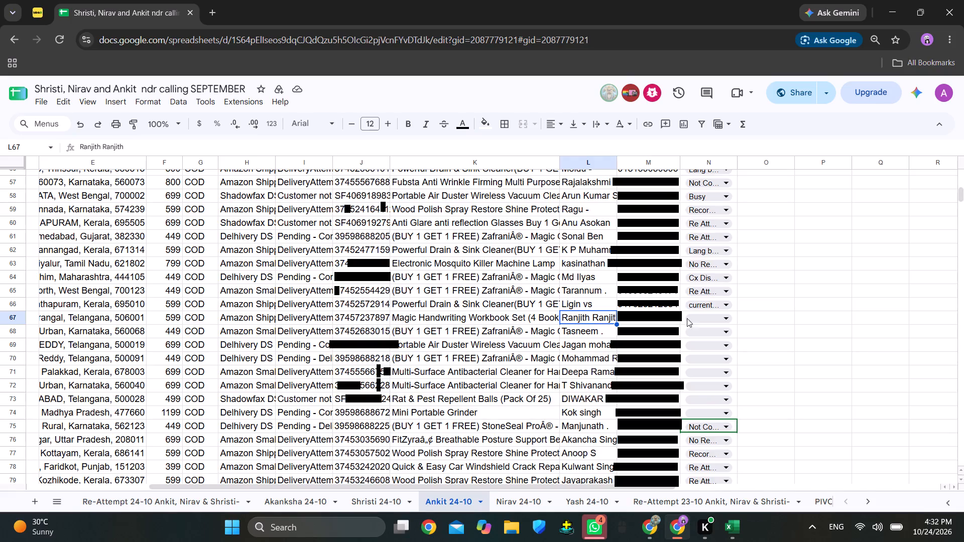
left_click(708, 318)
scroll(727, 397, "down", 1)
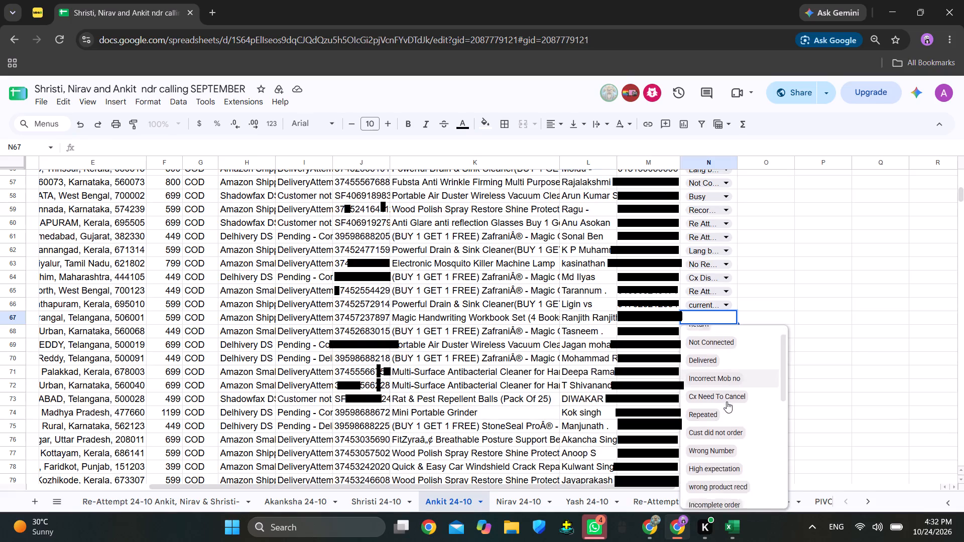
scroll(726, 401, "down", 1)
left_click(721, 444)
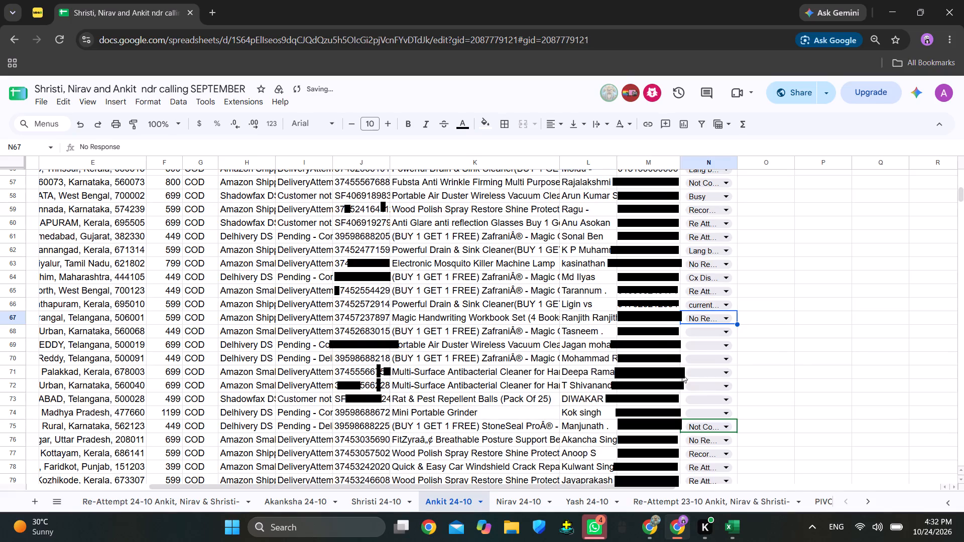
Check the customer number and name in row 68 and set that order's call status to Not Connected.
left_click(659, 333)
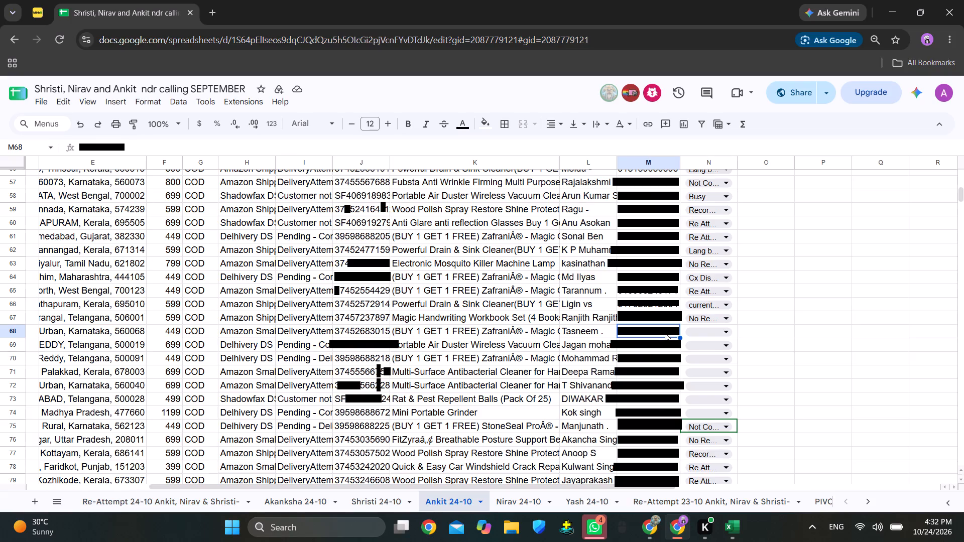
left_click(583, 330)
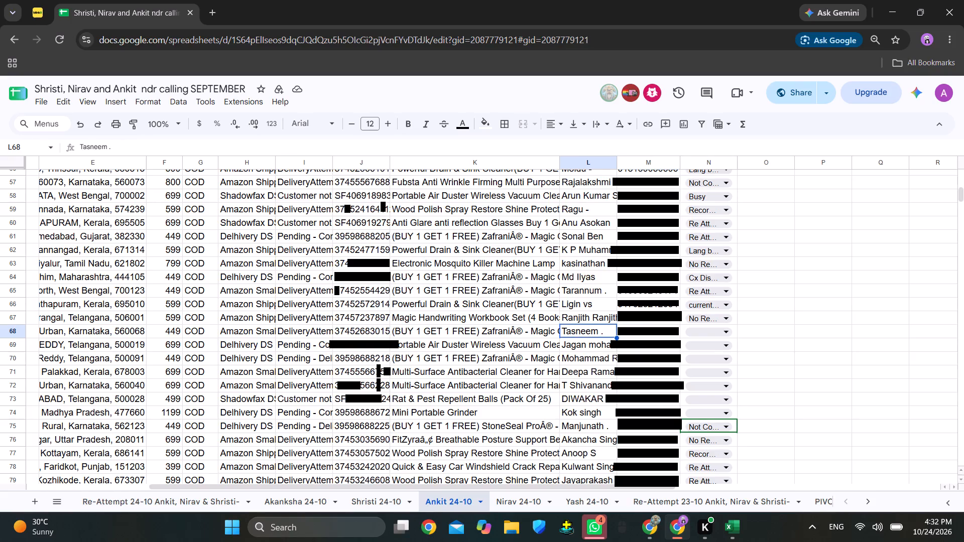
left_click(715, 332)
left_click(718, 384)
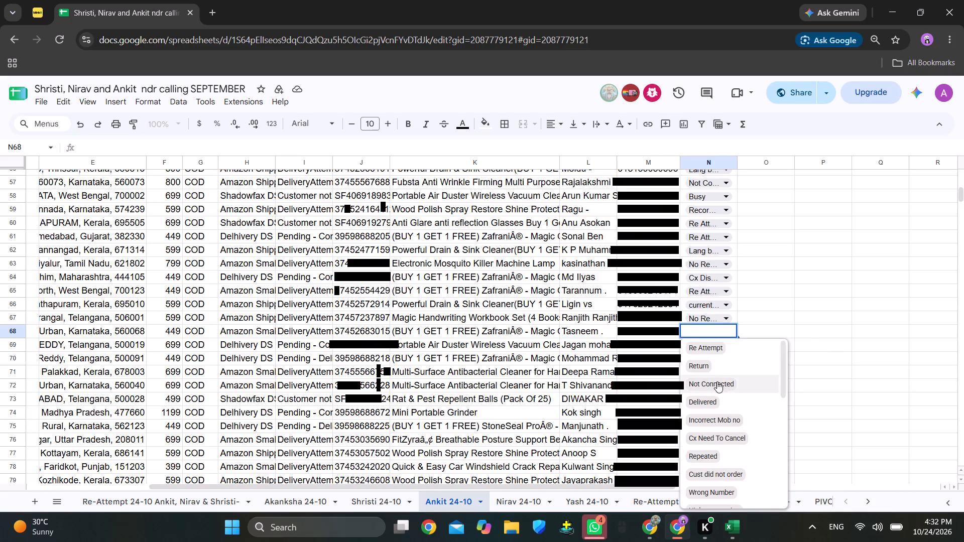
Check the customer number for the Portable Air Duster order in row 69.
left_click(659, 344)
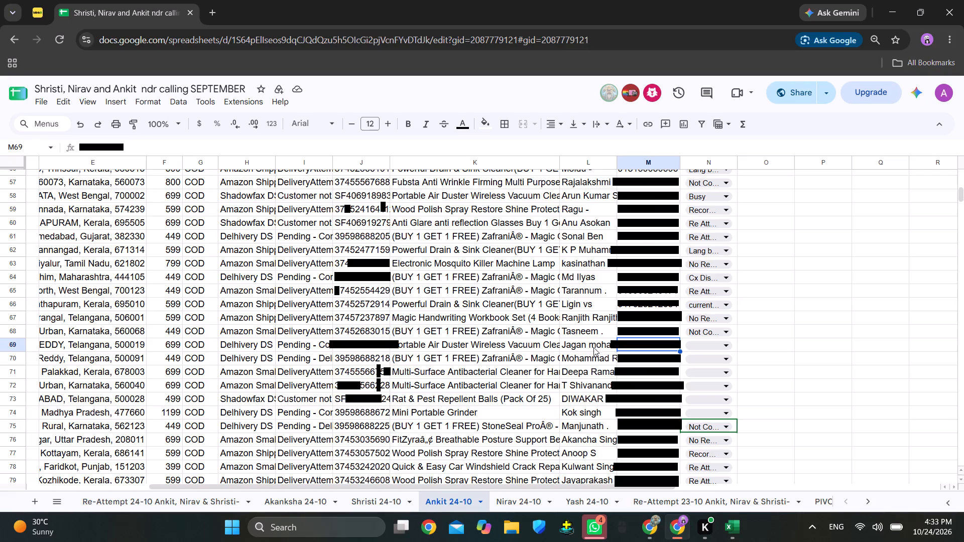
Check the customer name and full product name in row 69 and set that order's call status to Lang barrier.
left_click(595, 347)
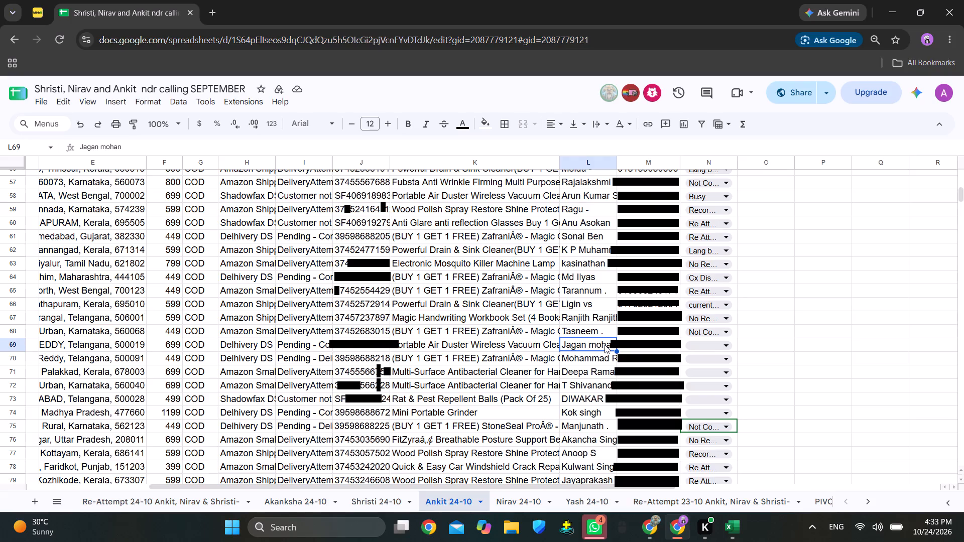
double_click(520, 344)
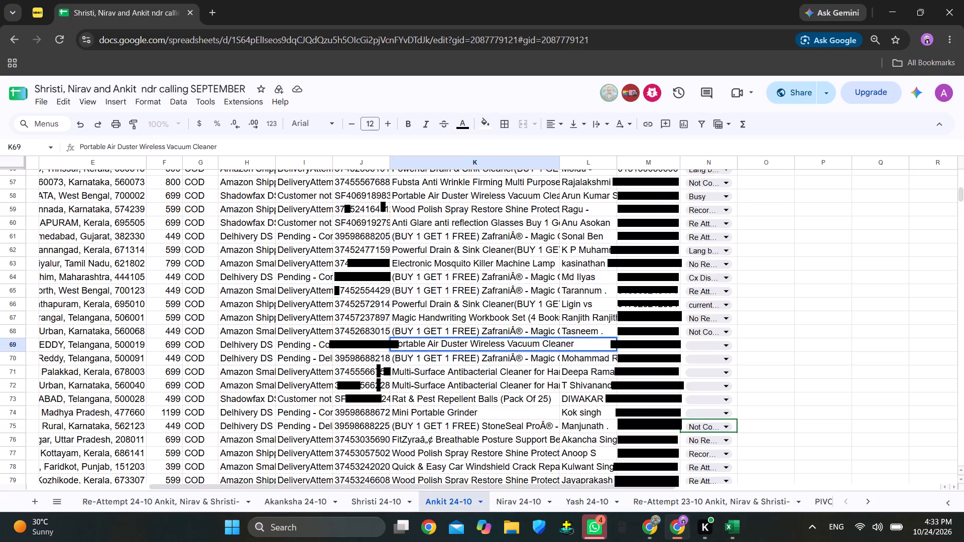
left_click_drag(584, 346, 552, 348)
left_click_drag(552, 348, 520, 348)
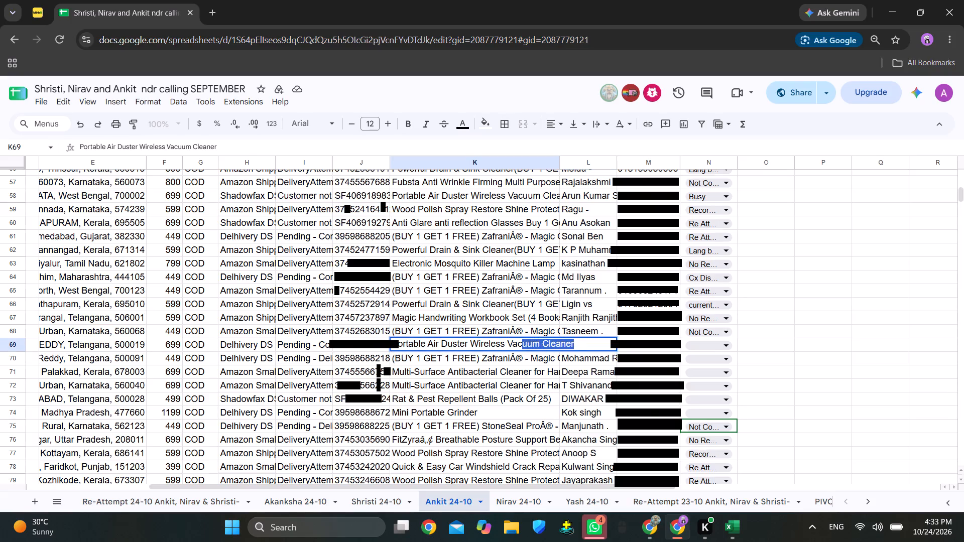
left_click_drag(520, 348, 470, 349)
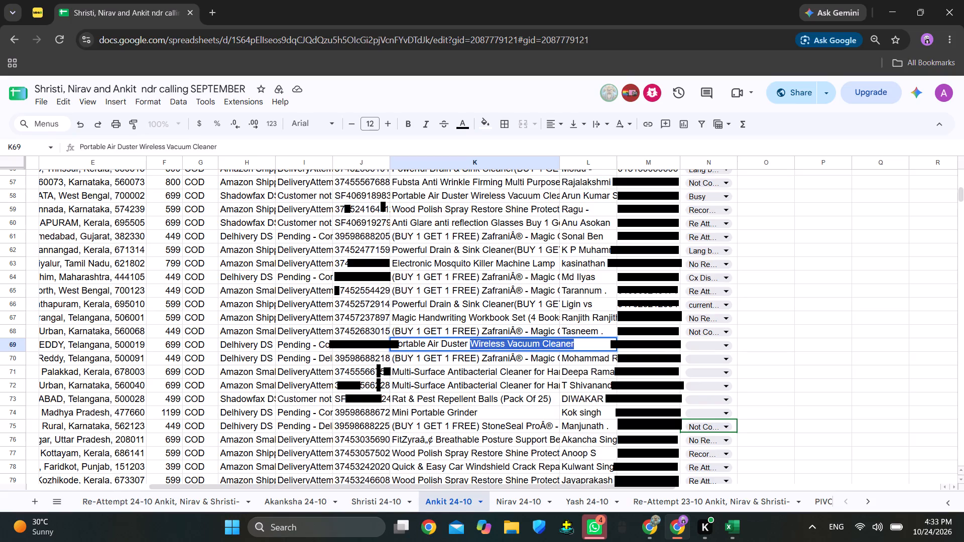
left_click_drag(470, 349, 429, 352)
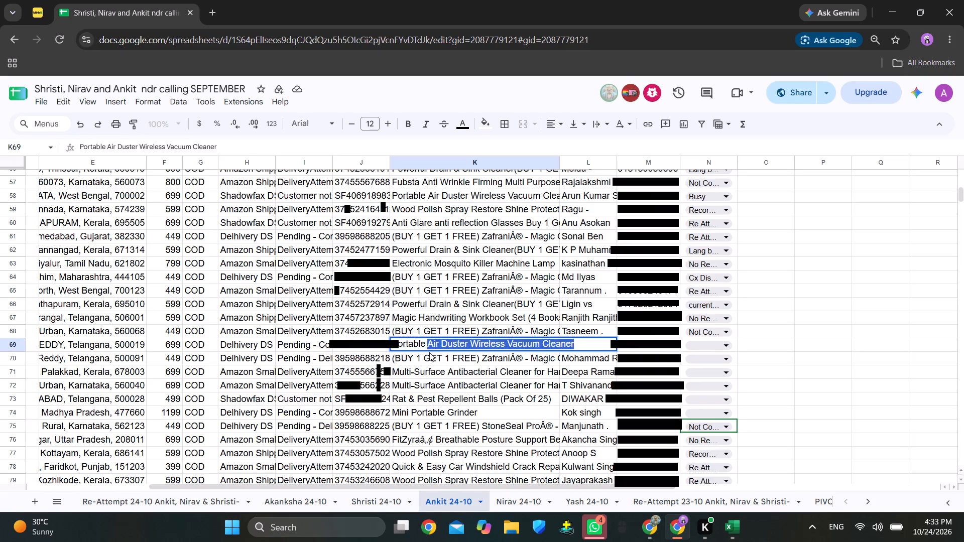
left_click_drag(429, 352, 402, 355)
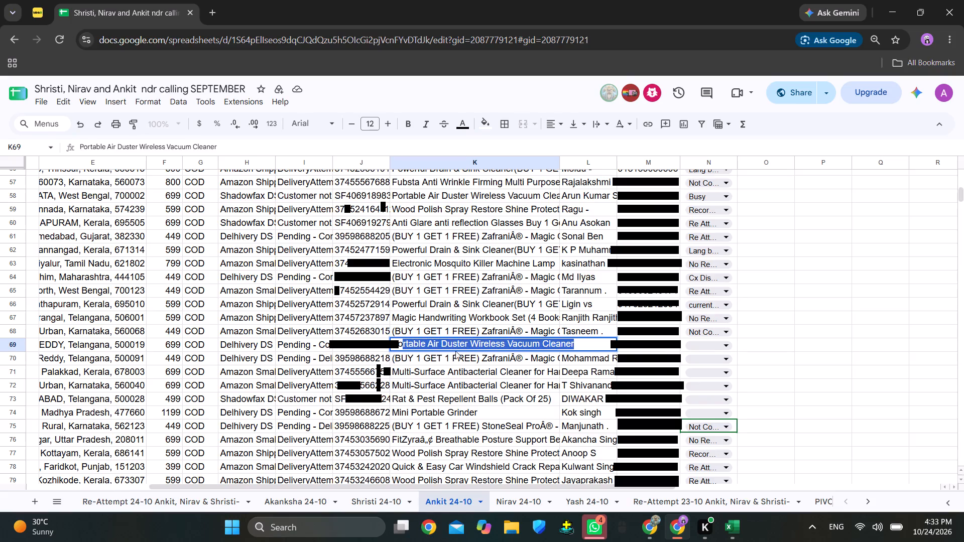
left_click(699, 343)
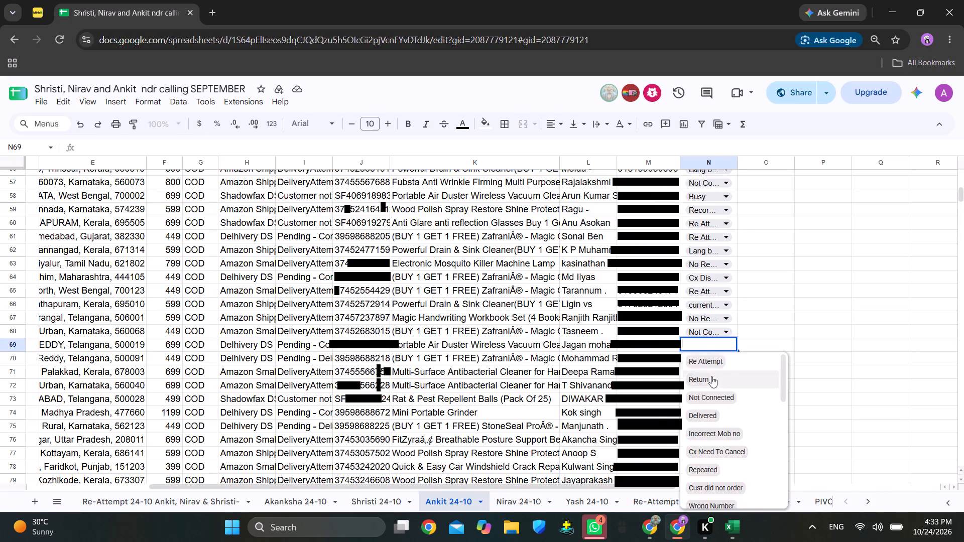
scroll(711, 383, "down", 3)
left_click(719, 442)
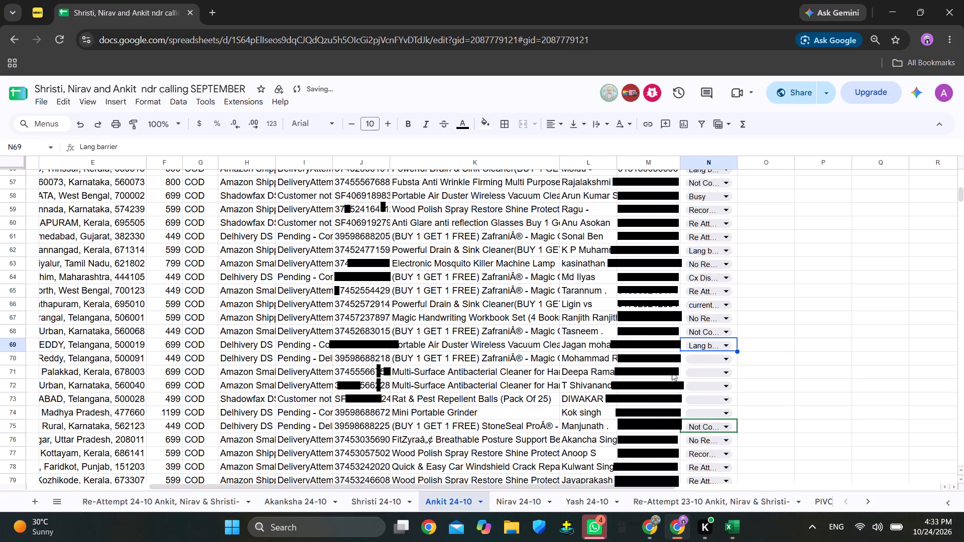
Check the customer number for the order in row 70.
left_click(656, 351)
left_click(658, 358)
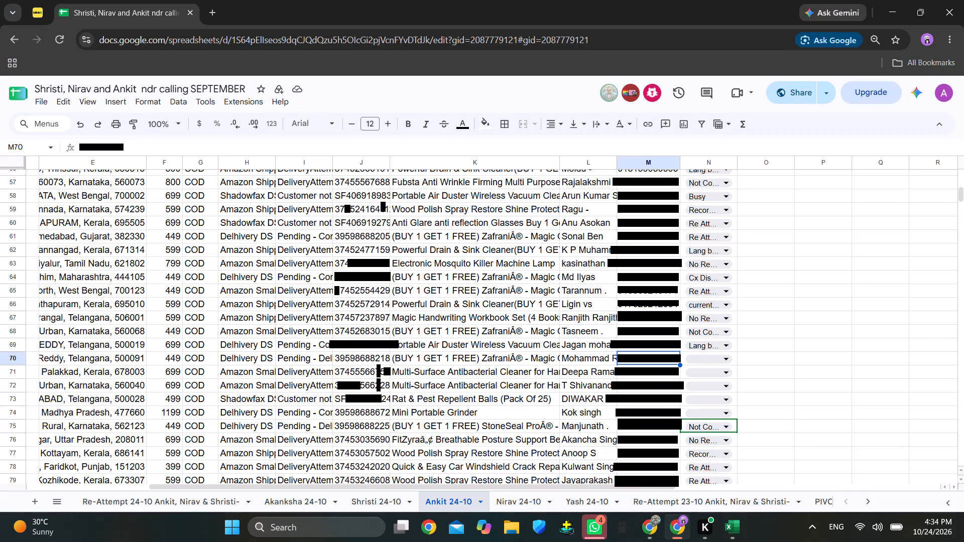
Check the customer name, full product name and tracking number in row 70 and set its call status to Cx Disconnected.
left_click(596, 360)
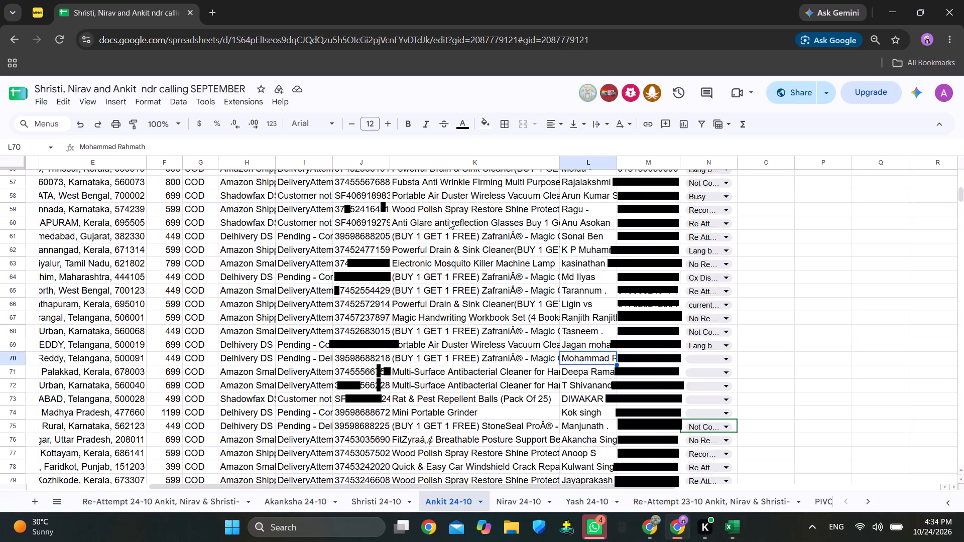
double_click(527, 361)
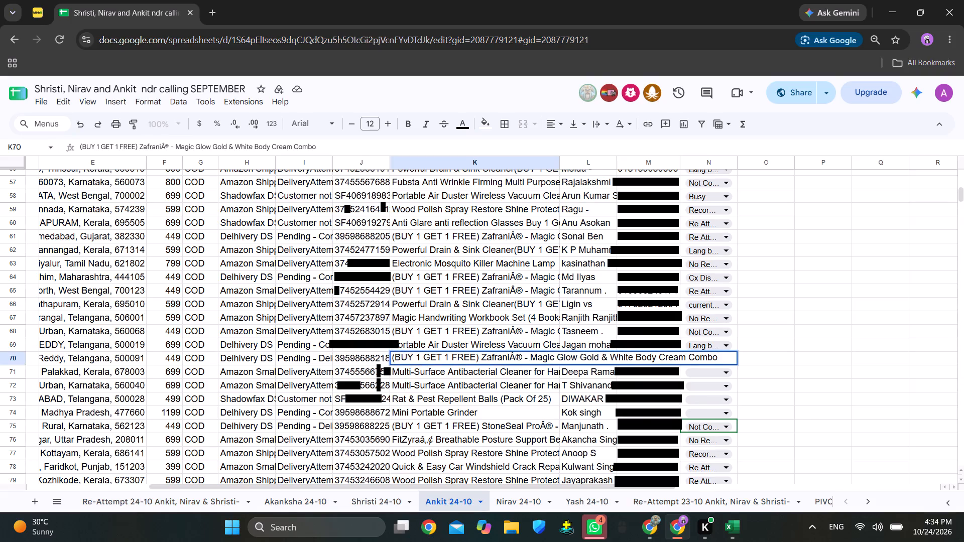
left_click(382, 355)
left_click(581, 356)
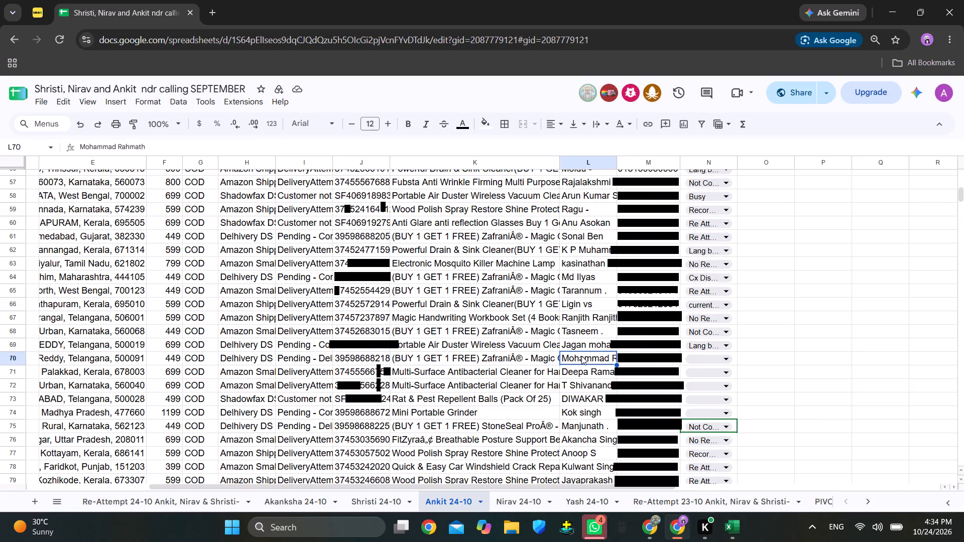
left_click(698, 357)
scroll(707, 395, "down", 2)
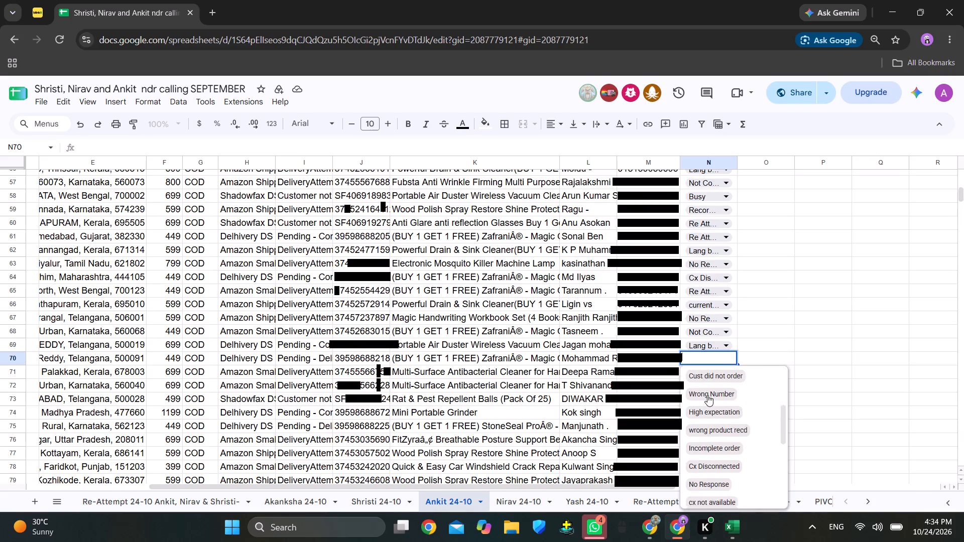
scroll(707, 396, "down", 2)
scroll(721, 411, "up", 1)
left_click(717, 402)
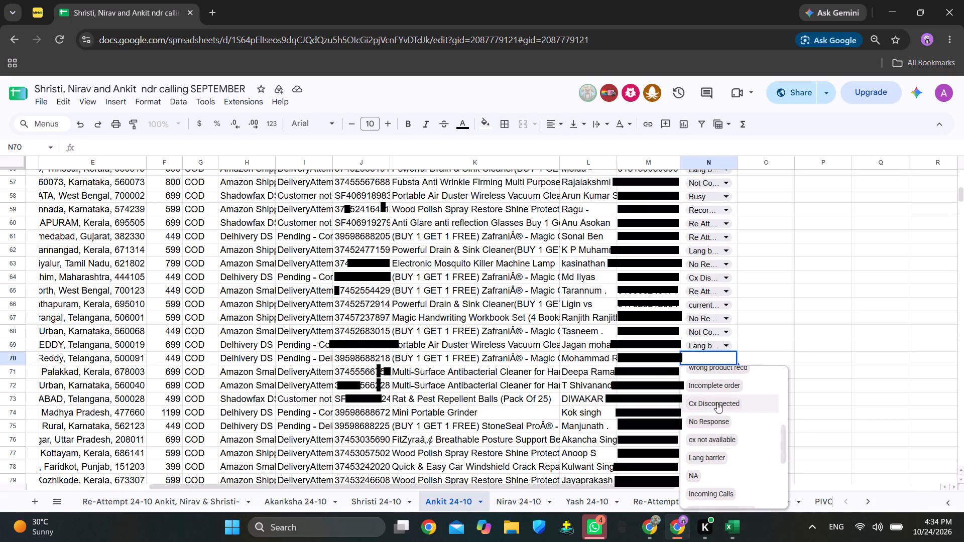
Check the customer number and name in row 71 and set that order's call status to Cx Need To Cancel.
left_click(663, 369)
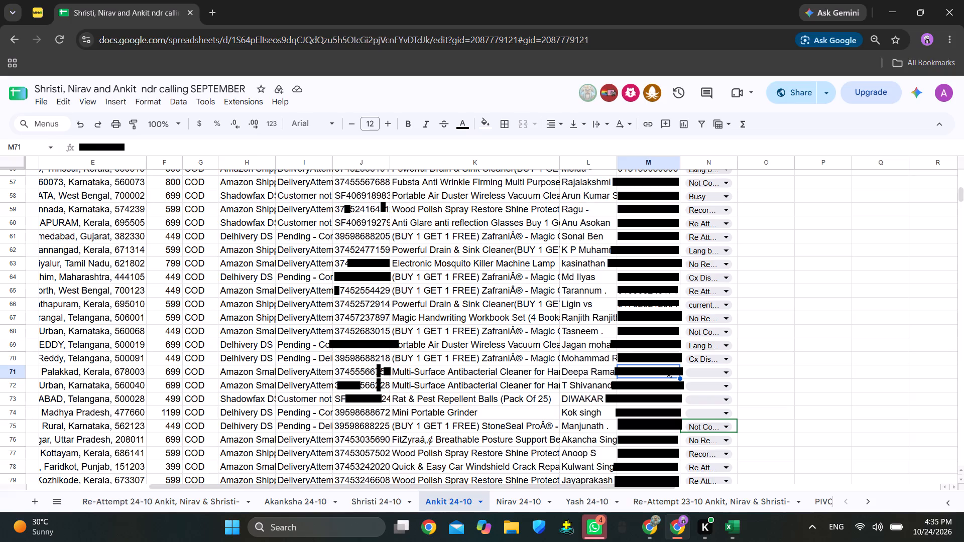
left_click(593, 372)
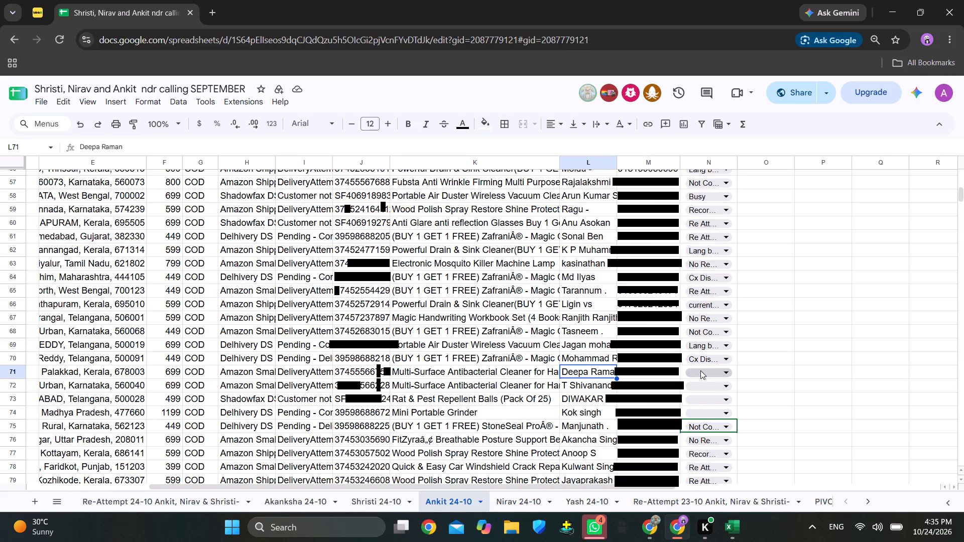
left_click(702, 371)
scroll(721, 382, "down", 1)
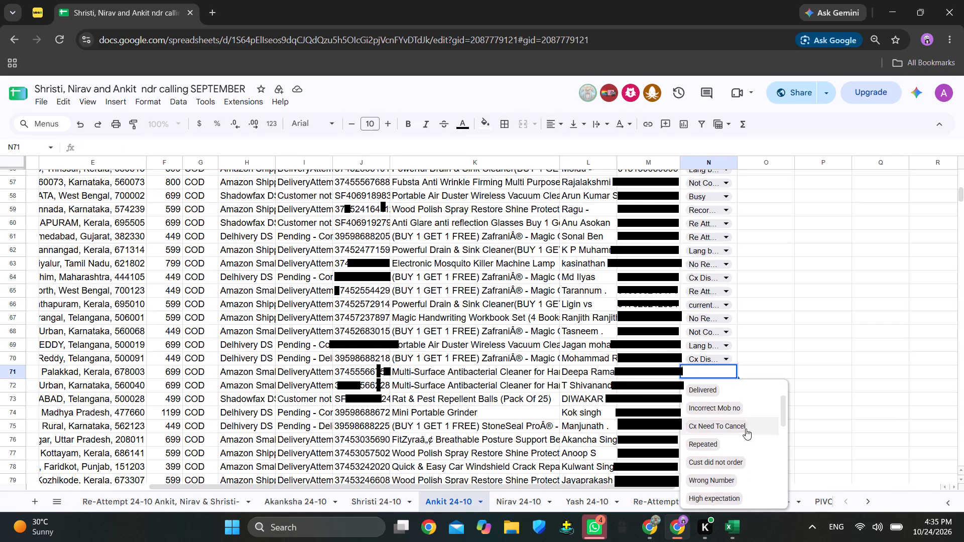
left_click(744, 426)
Check the customer number for the Multi-Surface Antibacterial Cleaner order in row 72.
left_click(660, 386)
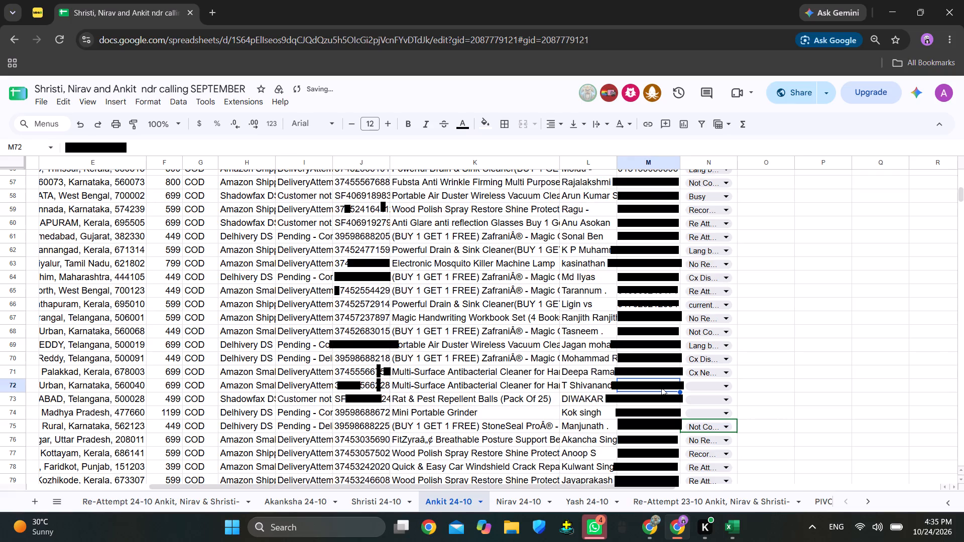
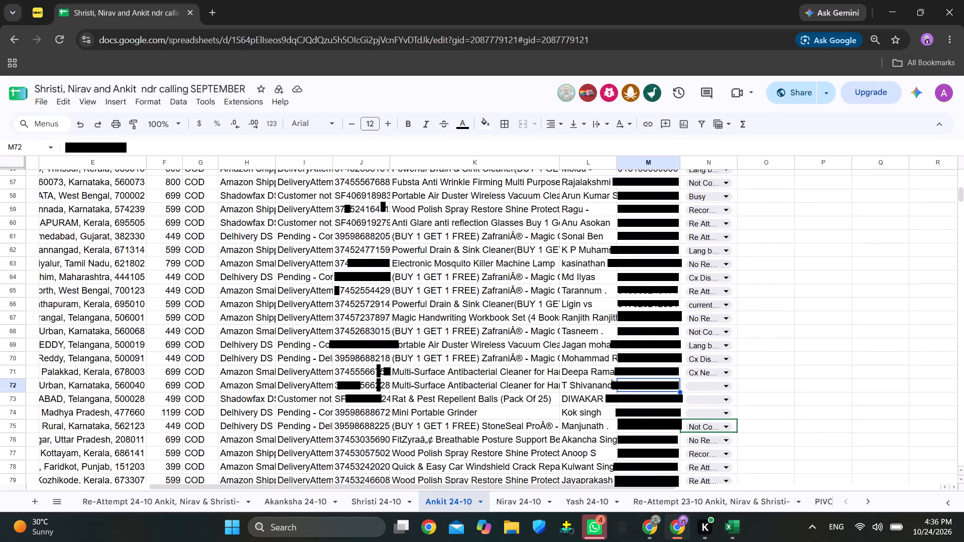
Check the customer name in row 72 and set that order's call status to No Response.
left_click(604, 385)
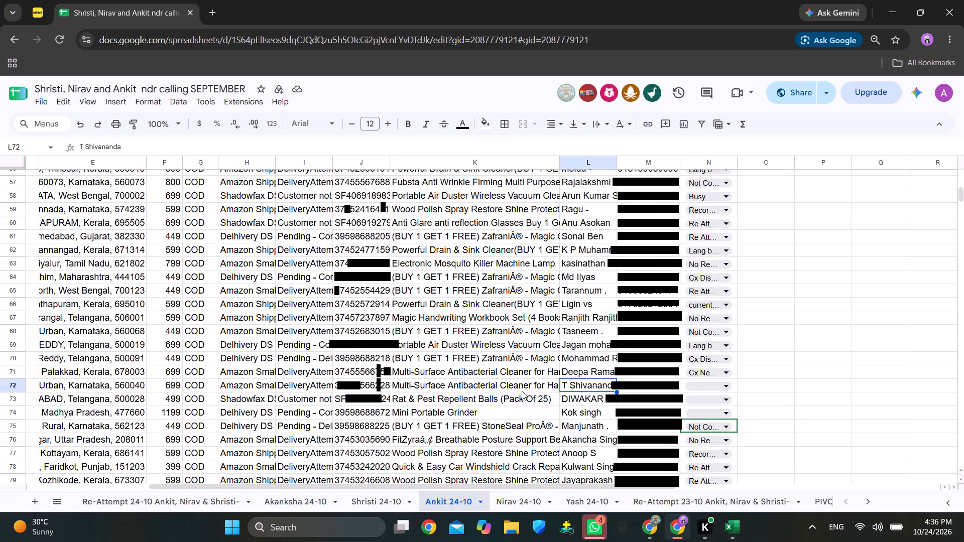
left_click(697, 387)
scroll(718, 405, "down", 3)
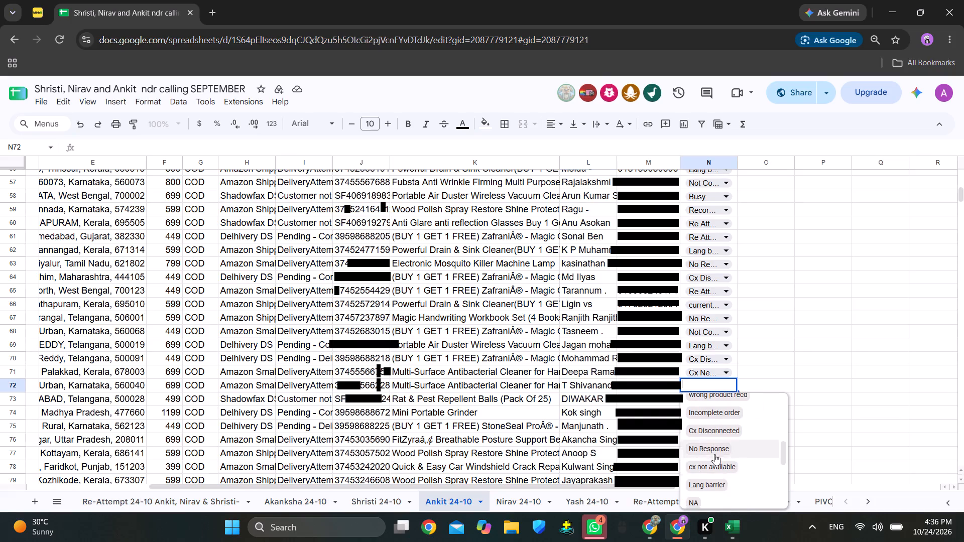
left_click(716, 449)
Check the customer number and name for the Rat & Pest Repellent Balls order in row 73 and set its call status to Incoming Calls.
left_click(658, 403)
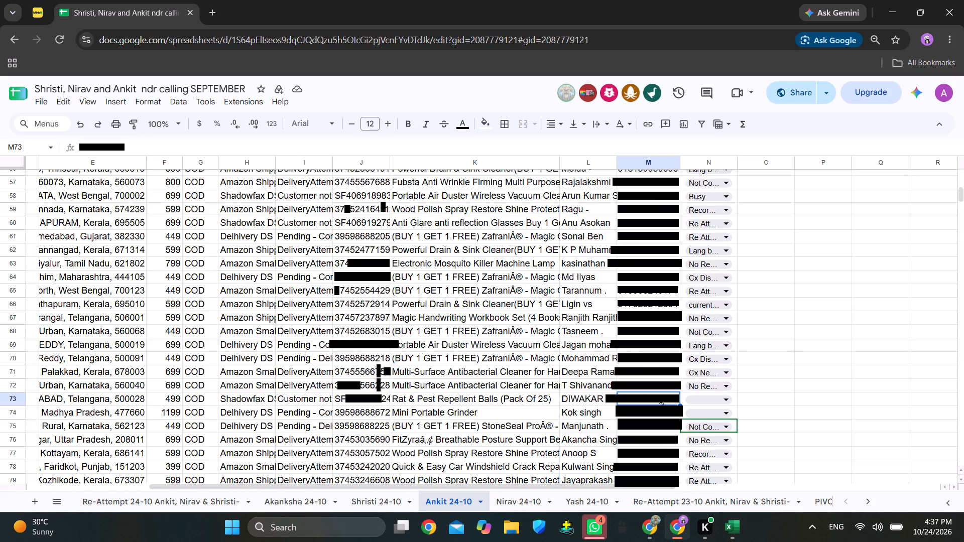
left_click(589, 395)
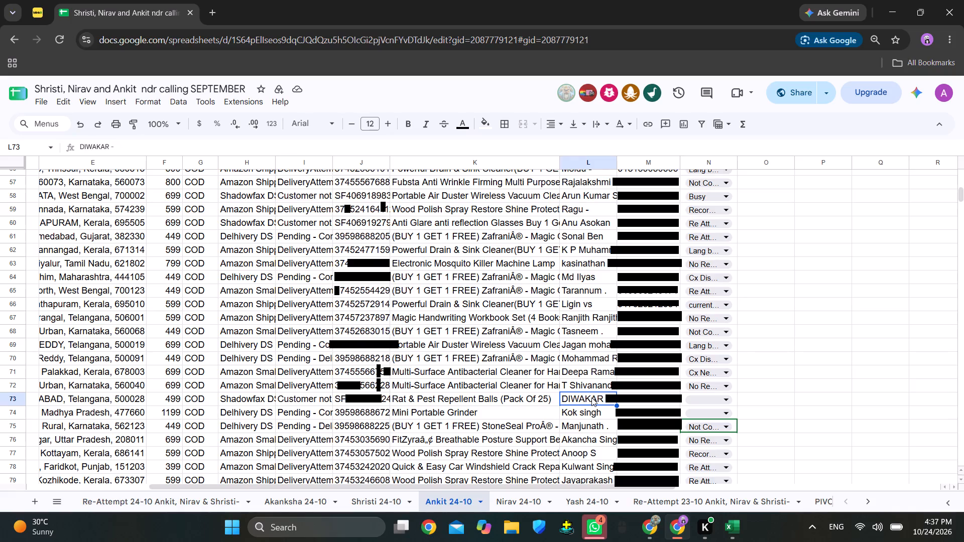
left_click(718, 400)
scroll(716, 448, "down", 2)
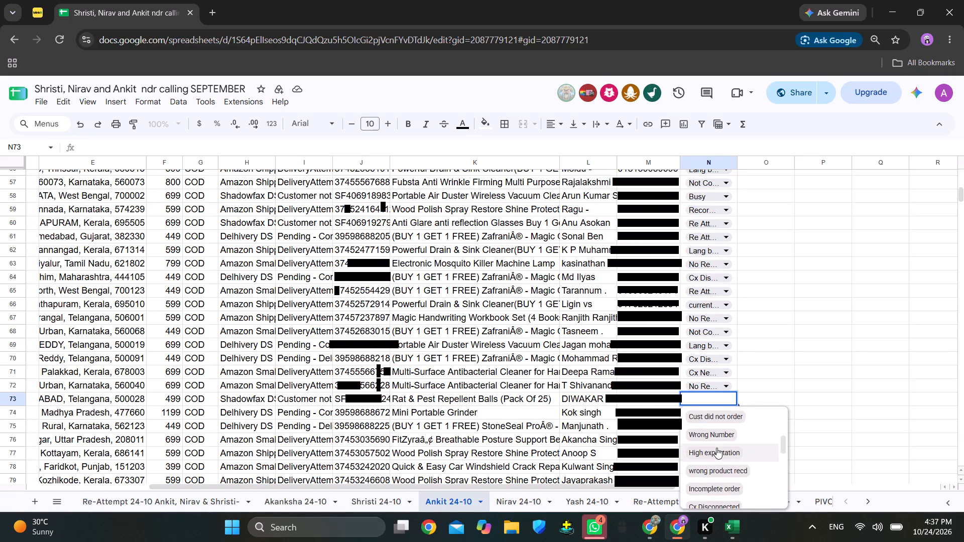
scroll(716, 448, "down", 2)
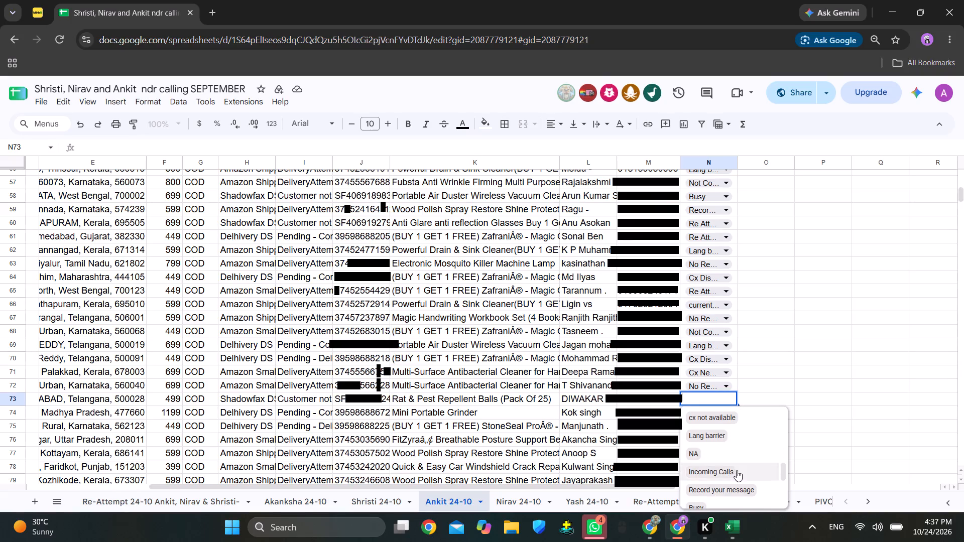
left_click(731, 469)
Check the customer number and name for the Mini Portable Grinder order in row 74 and set its call status to Out of Coverage Area.
left_click(651, 410)
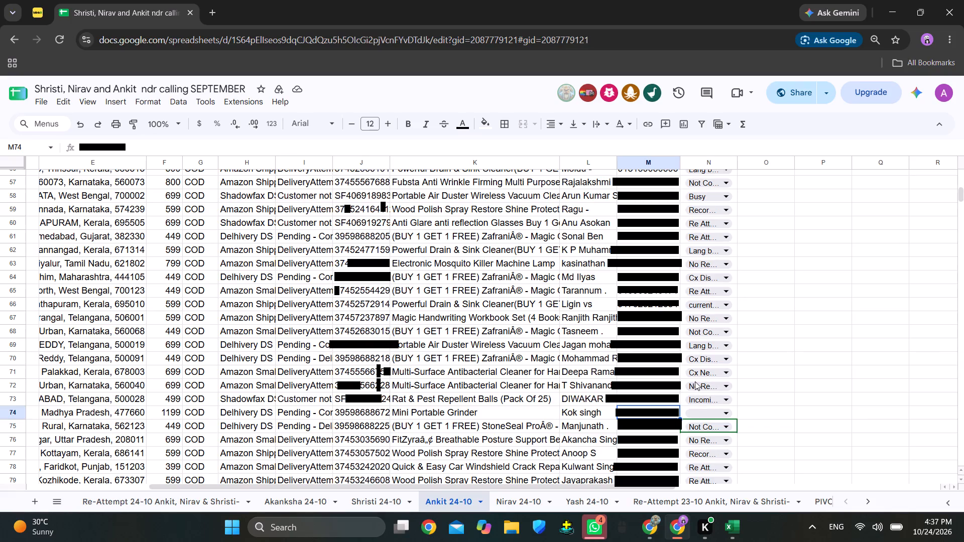
left_click(589, 410)
scroll(610, 368, "down", 1)
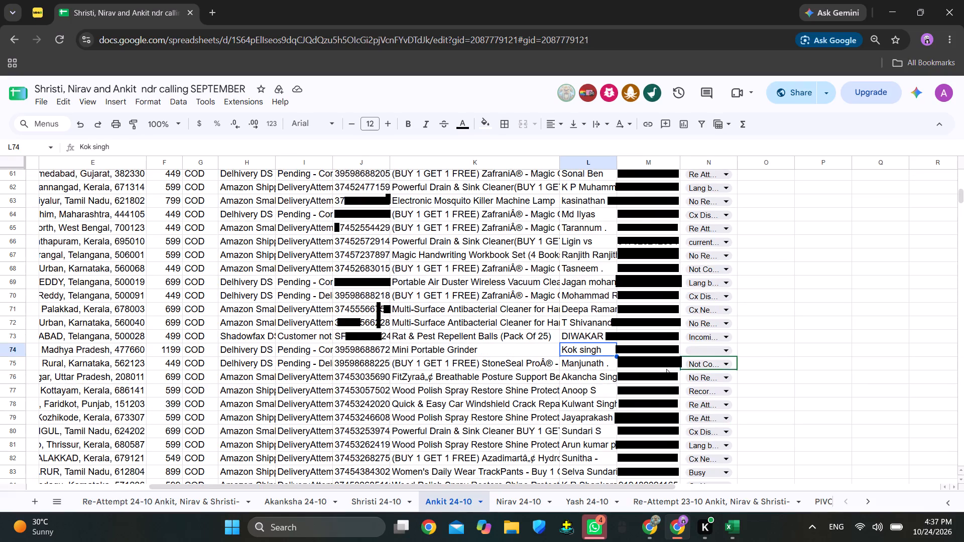
left_click(715, 350)
scroll(710, 407, "down", 2)
scroll(709, 420, "up", 1)
scroll(709, 420, "down", 7)
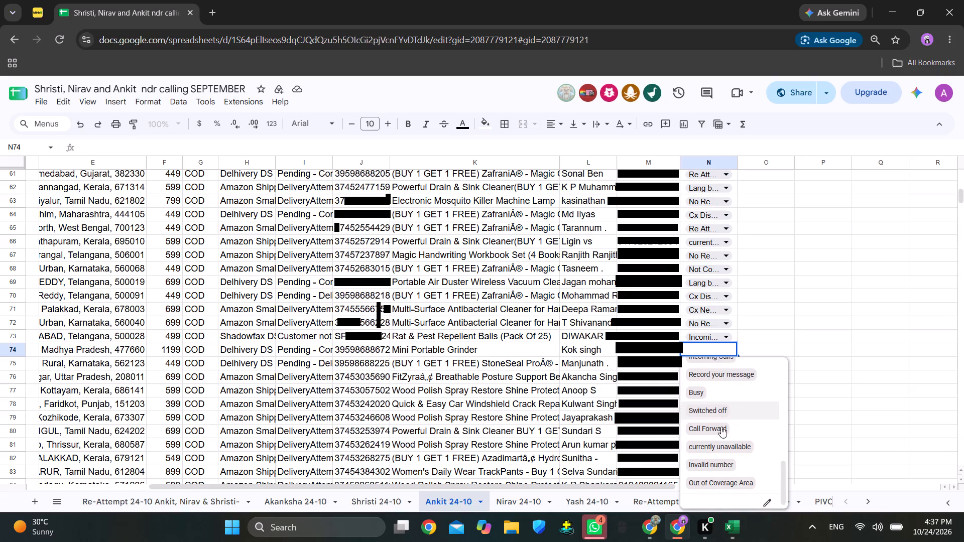
left_click(742, 481)
Find the next order without a call status, in row 167, and check its customer number.
scroll(687, 430, "down", 11)
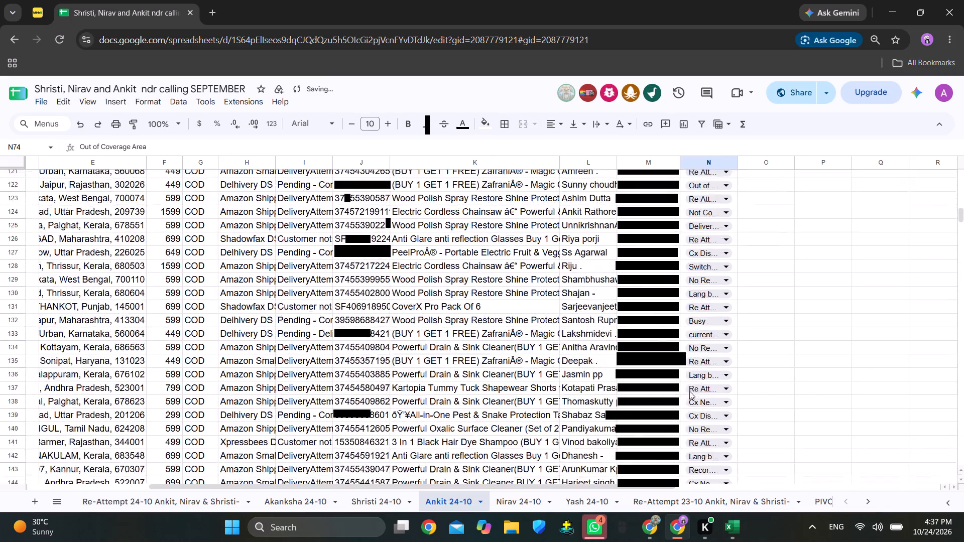
scroll(689, 391, "down", 4)
scroll(693, 380, "up", 1)
scroll(693, 380, "down", 7)
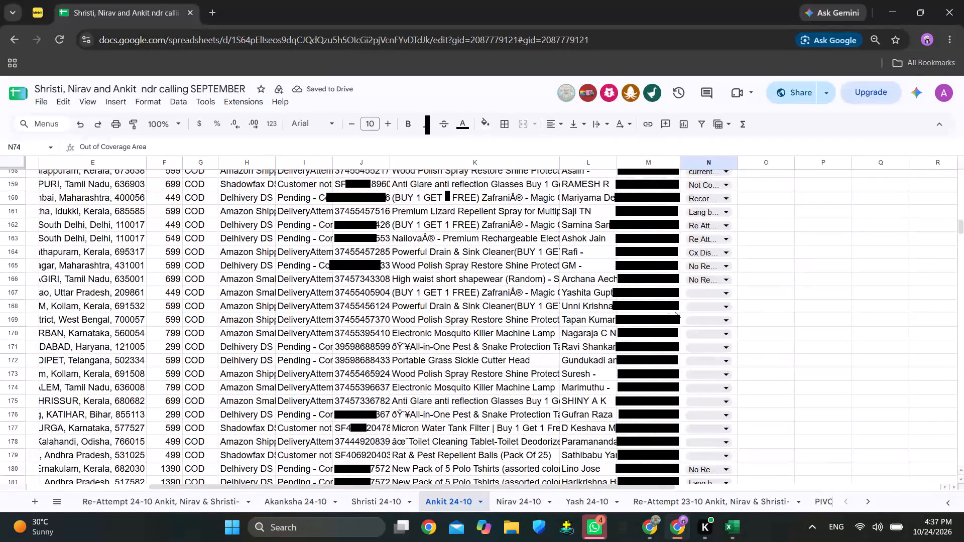
left_click(653, 295)
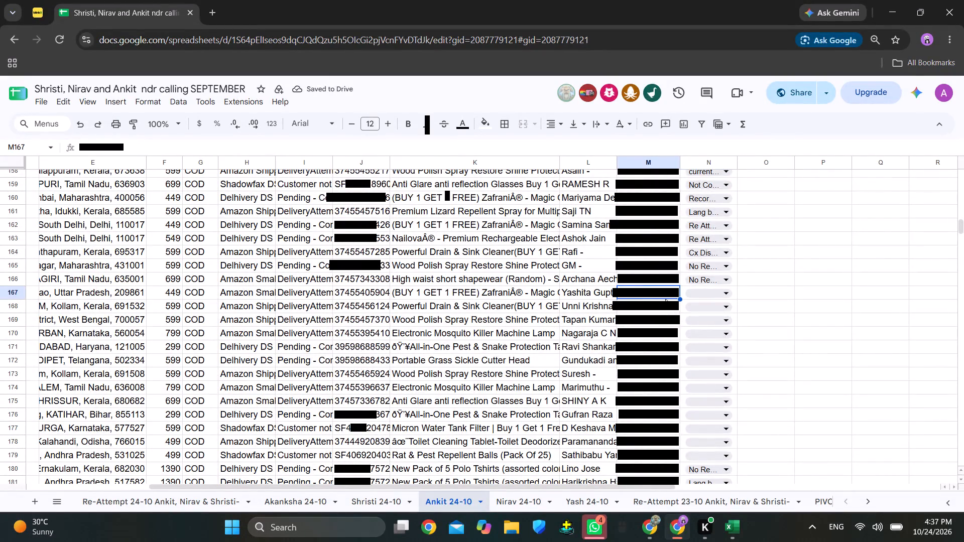
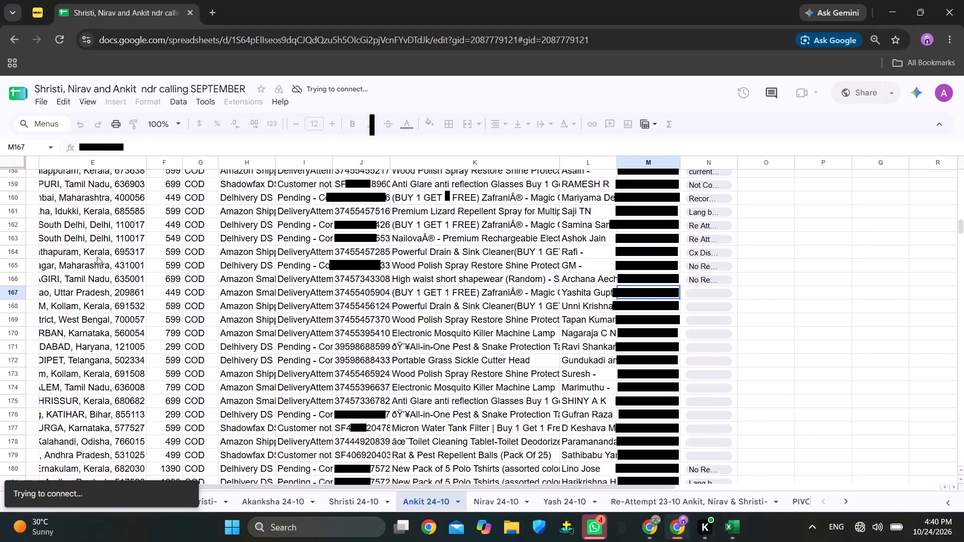
Check the delivery address of the order in row 167.
left_click(78, 292)
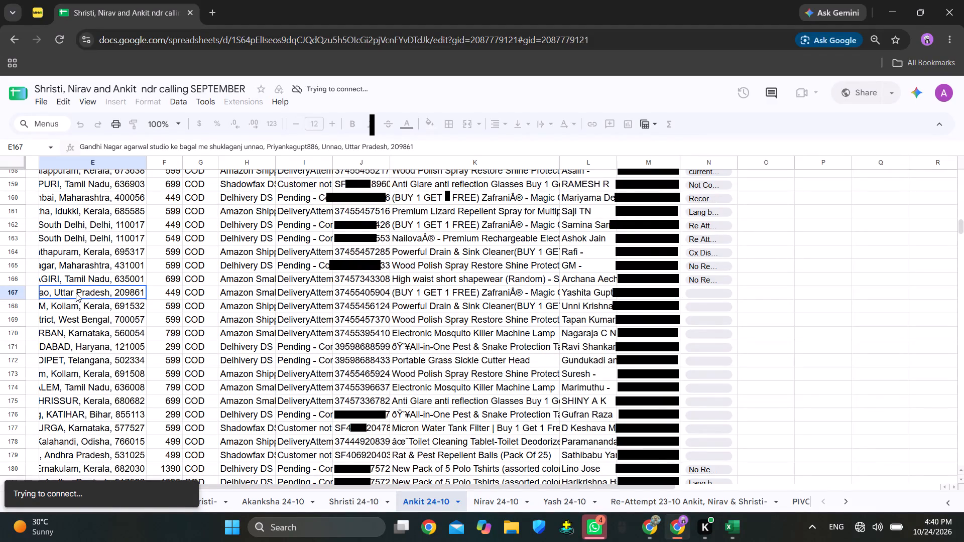